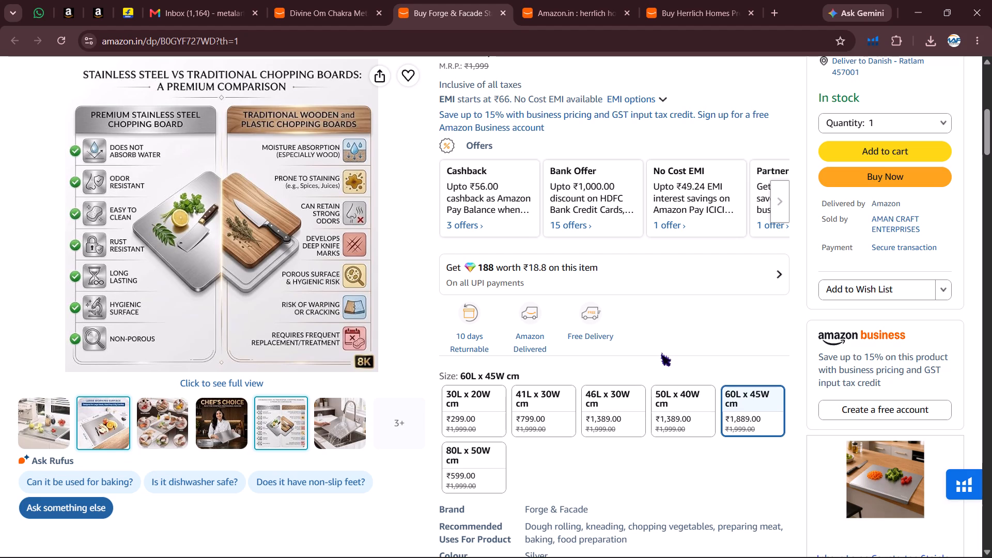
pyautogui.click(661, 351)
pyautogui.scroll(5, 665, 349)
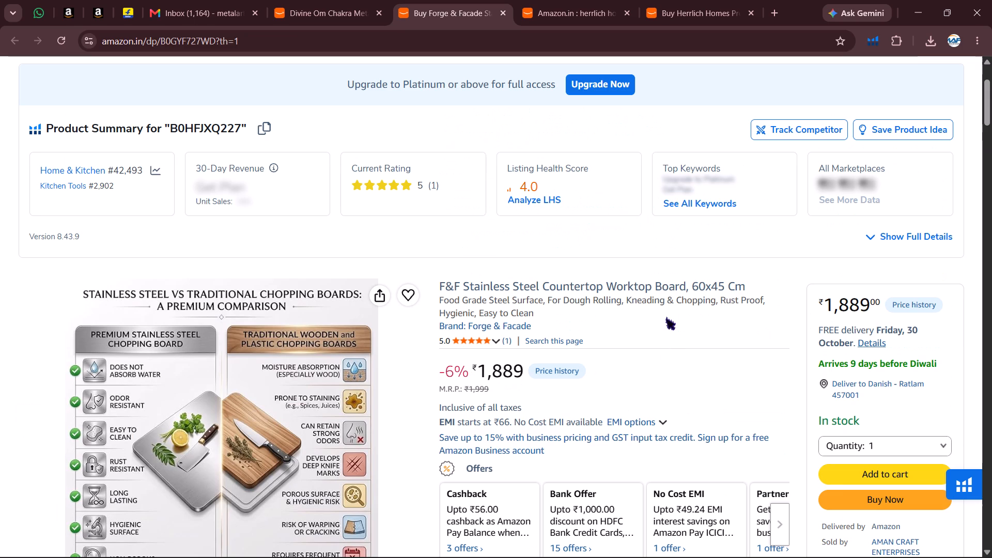
# Switch to the Seller Central inventory and review the six variation listings under the Forge & Facade Chopping Boards family.
pyautogui.click(69, 0)
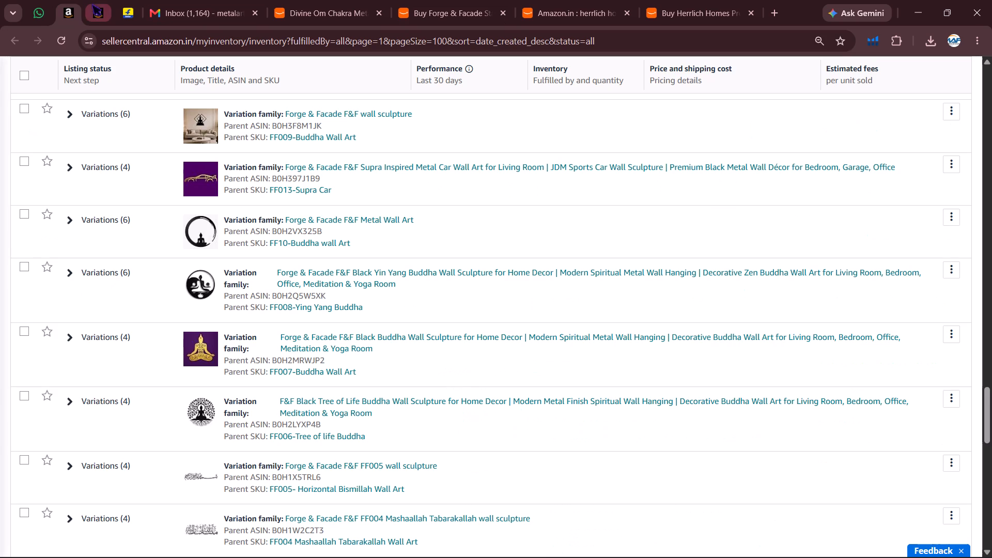
pyautogui.scroll(-19, 128, 210)
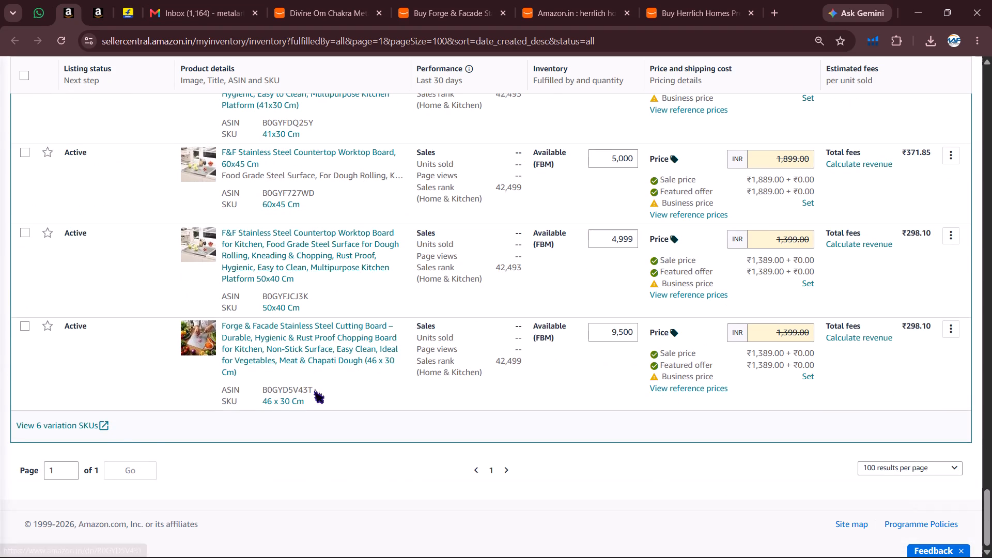
pyautogui.scroll(2, 314, 388)
pyautogui.scroll(3, 312, 342)
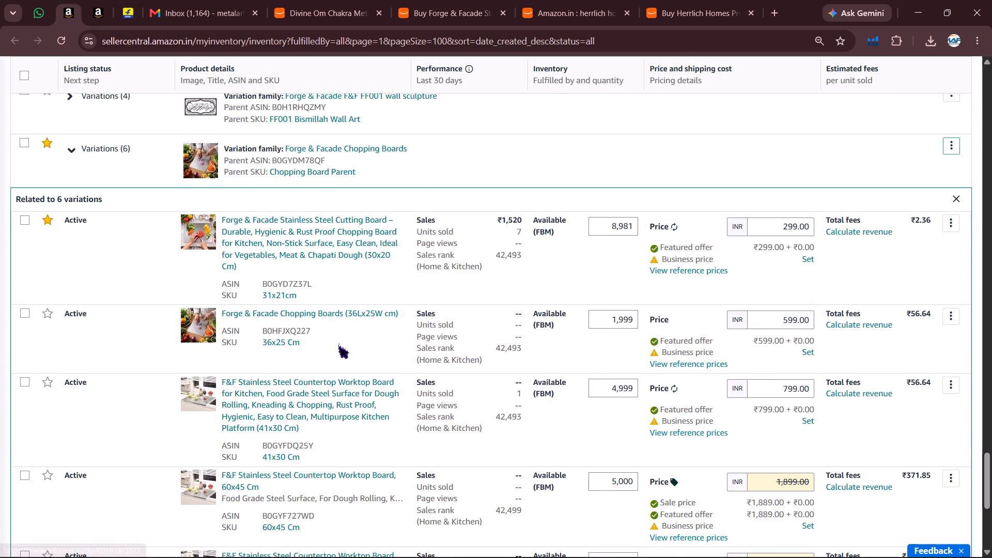
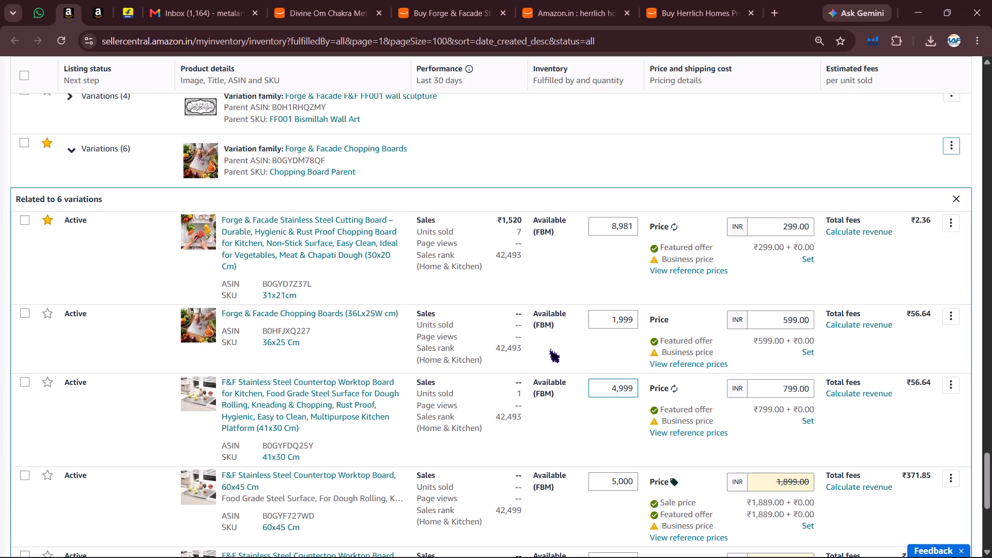
# Look over the sizes, stock quantities and prices of the six Forge & Facade Chopping Boards variations.
pyautogui.scroll(-3, 676, 355)
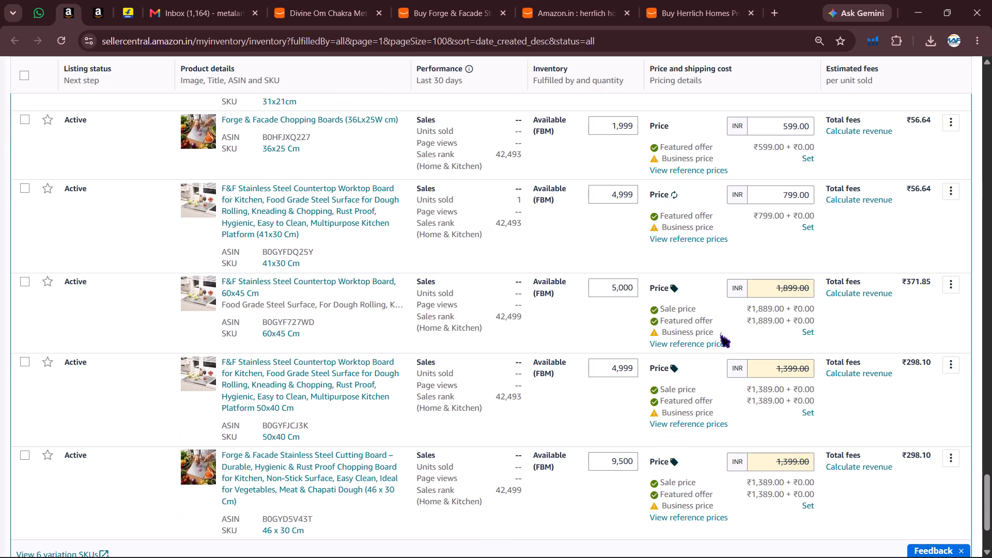
pyautogui.scroll(4, 749, 323)
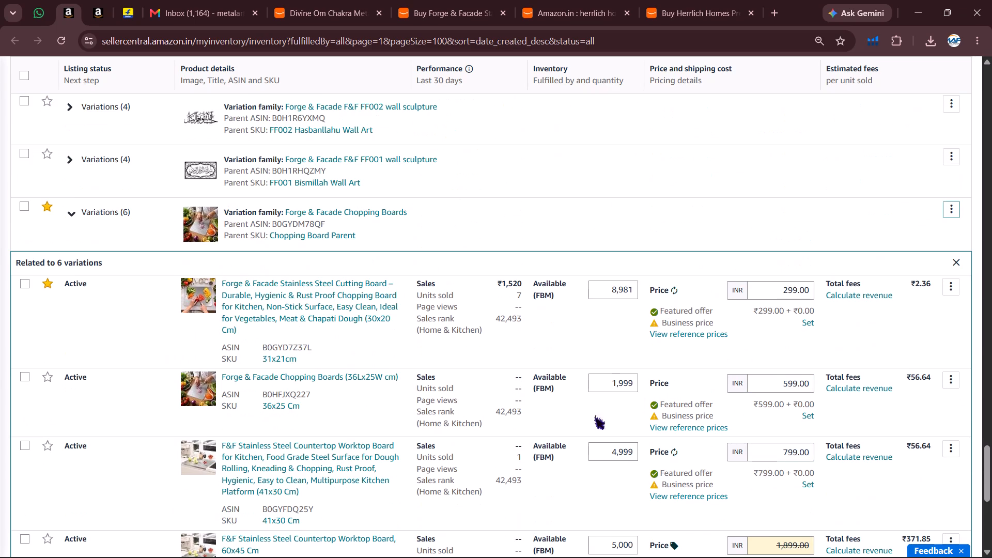
pyautogui.scroll(-2, 369, 404)
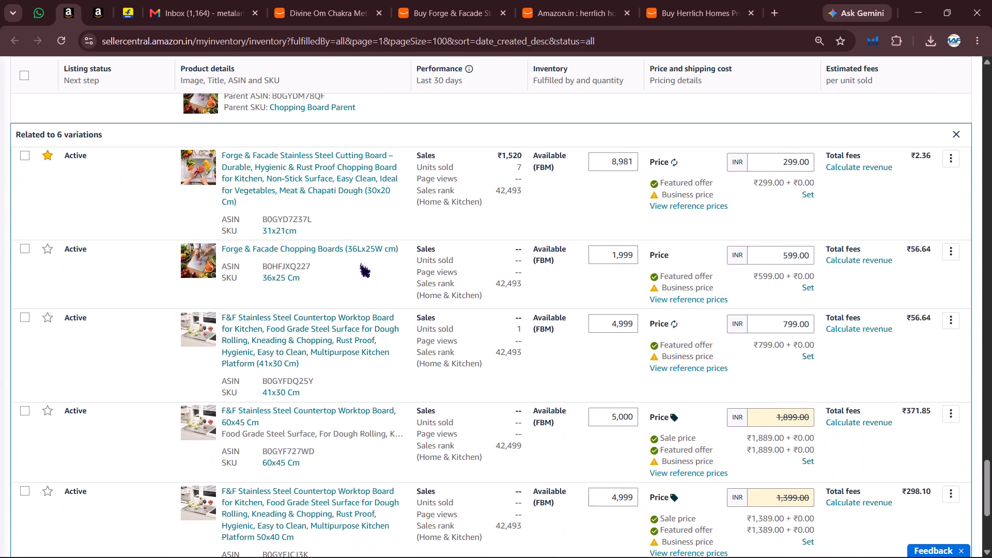
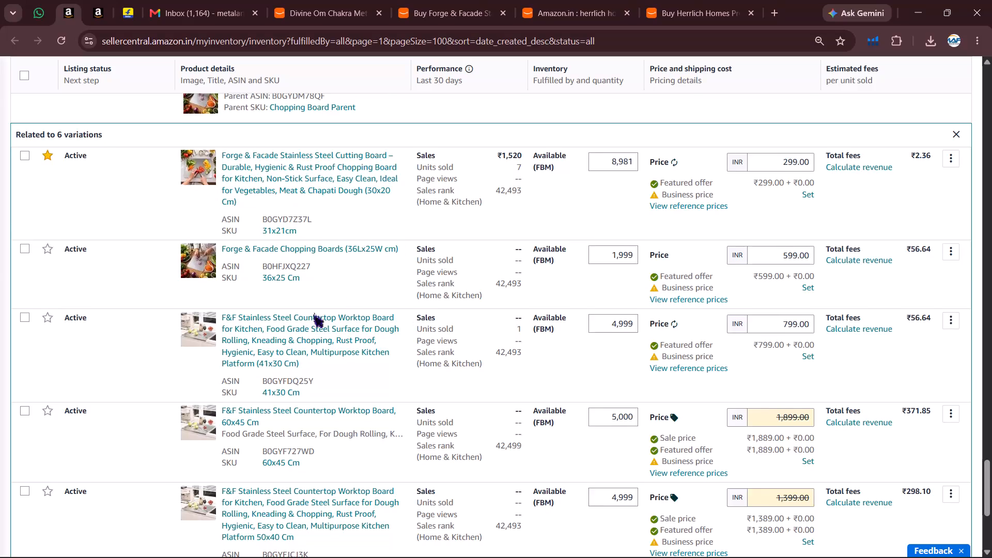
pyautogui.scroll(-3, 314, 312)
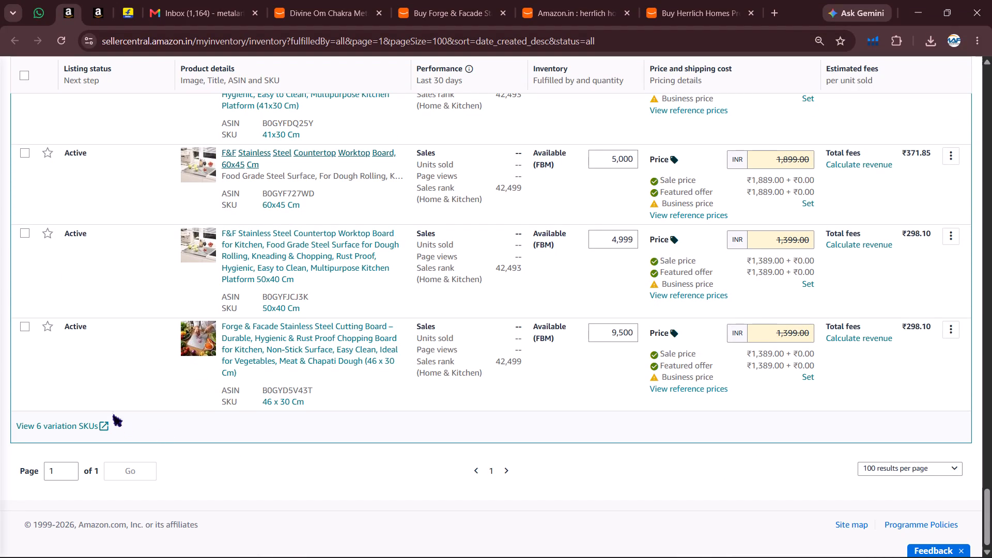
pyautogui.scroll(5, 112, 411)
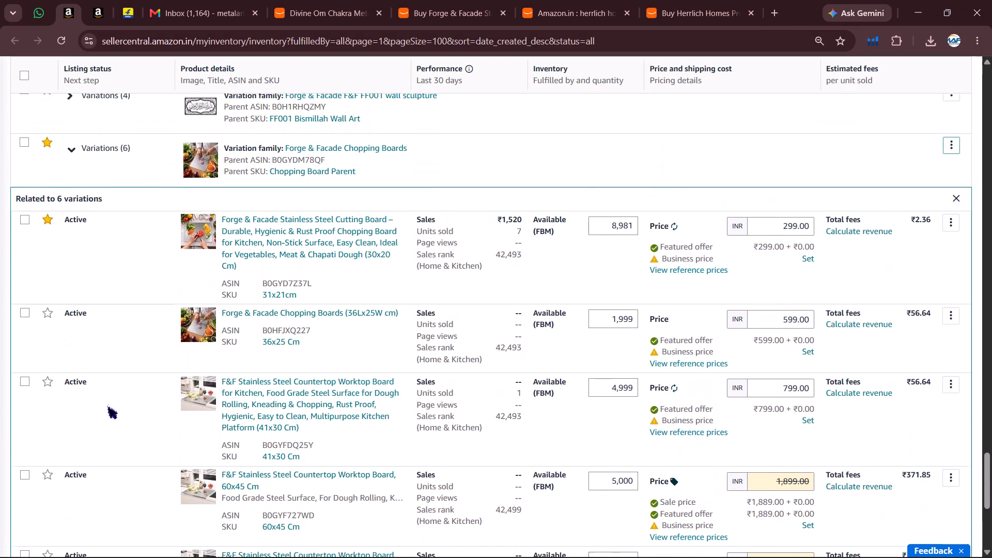
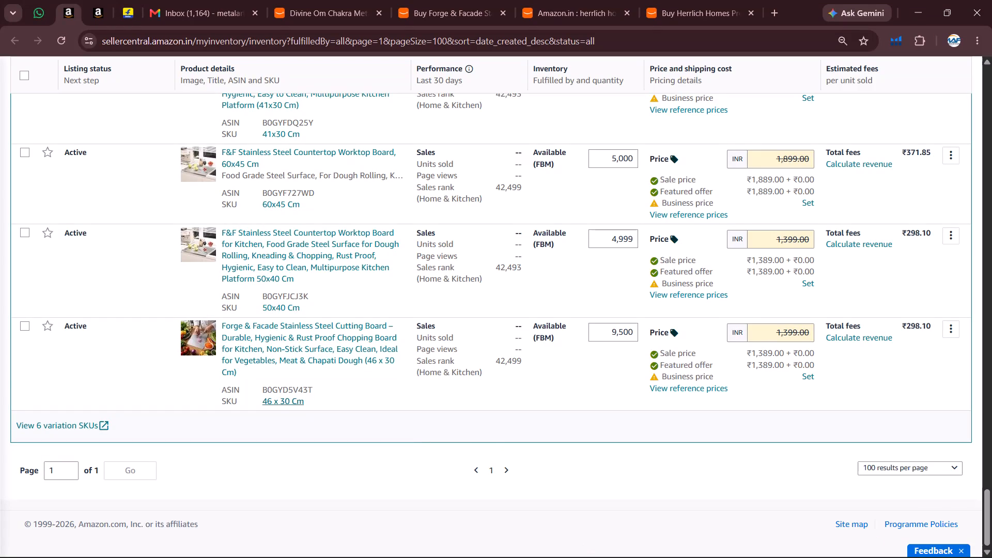
# Turn the computer's Wi-Fi off and back on, repeating the restart once to refresh the network connection.
pyautogui.click(891, 557)
pyautogui.click(800, 309)
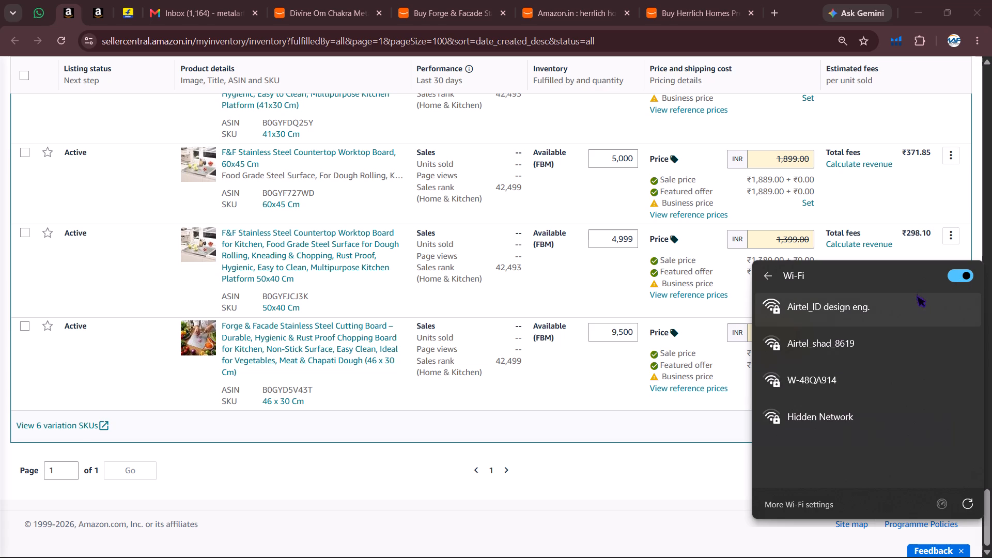
pyautogui.click(961, 274)
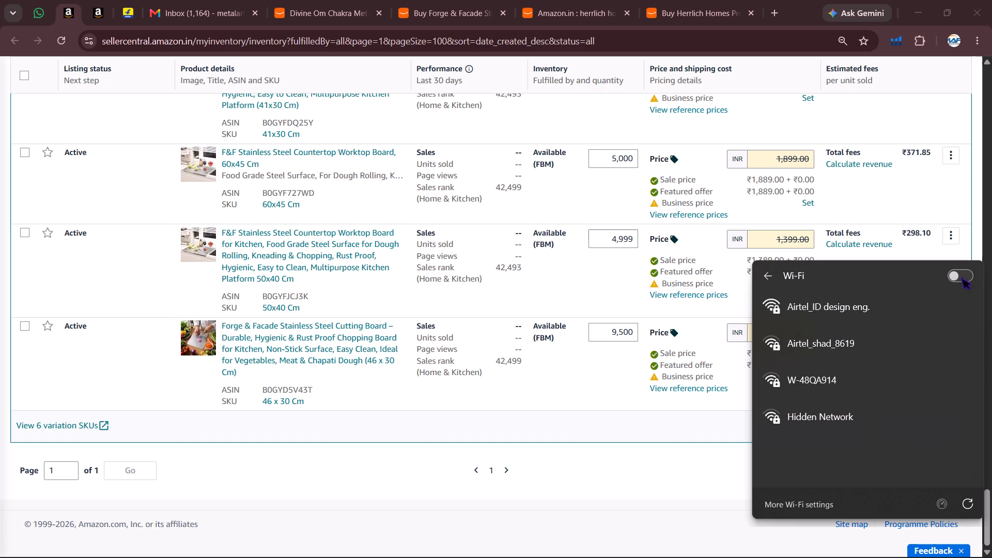
pyautogui.click(961, 274)
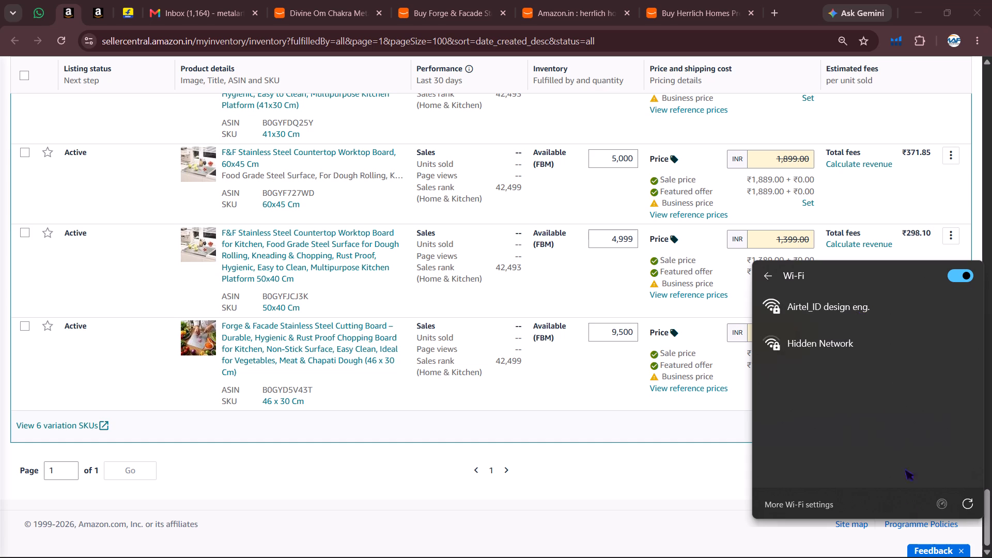
pyautogui.click(956, 279)
pyautogui.click(966, 273)
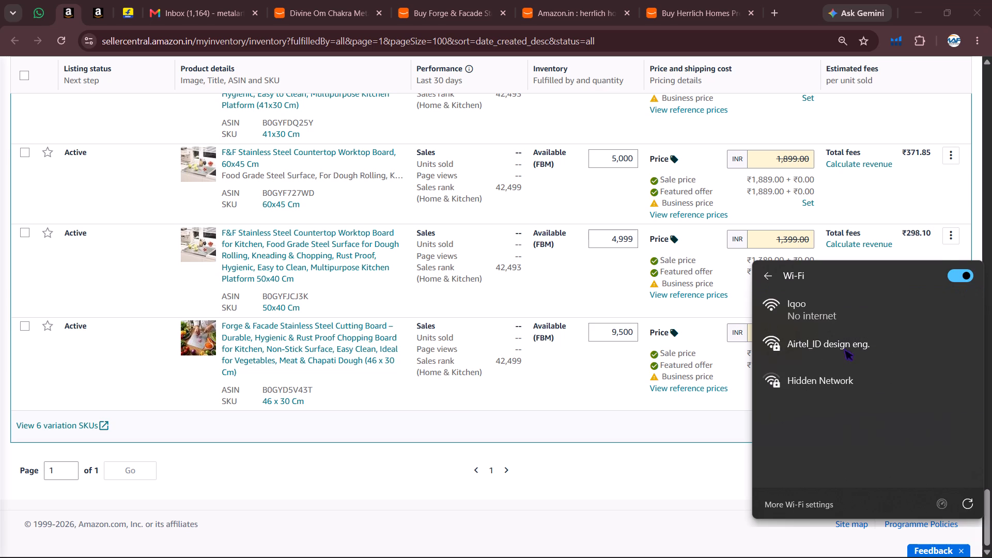
pyautogui.click(565, 443)
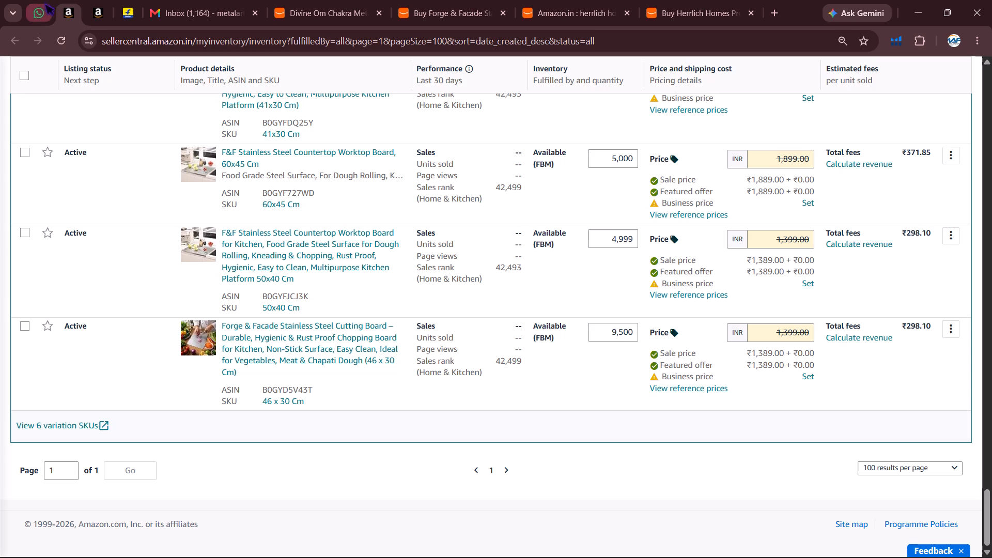
# Leave the inventory and open the Manage Orders page from Seller Central's main navigation.
pyautogui.scroll(20, 49, 174)
pyautogui.scroll(20, 49, 174)
pyautogui.scroll(5, 49, 174)
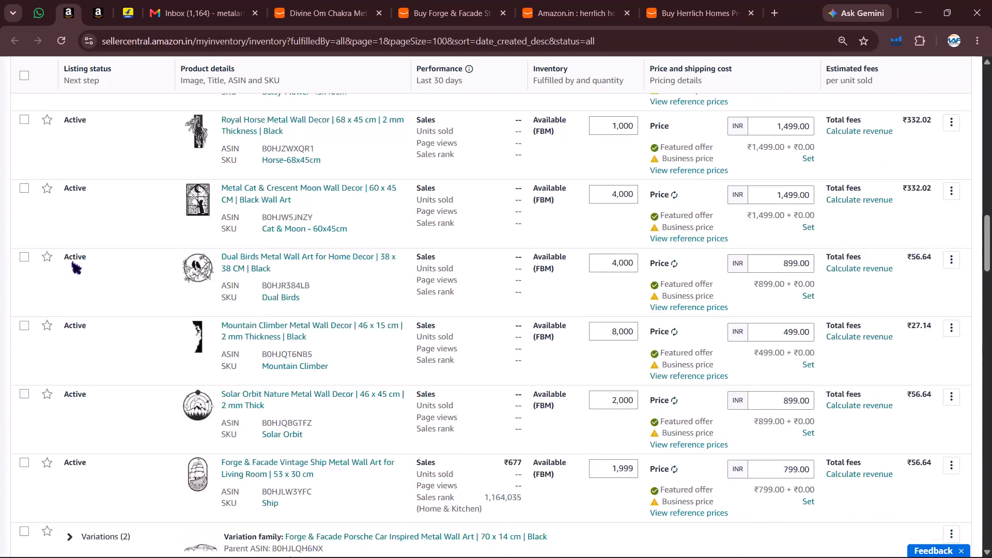
pyautogui.scroll(20, 71, 259)
pyautogui.scroll(1, 71, 259)
pyautogui.click(16, 70)
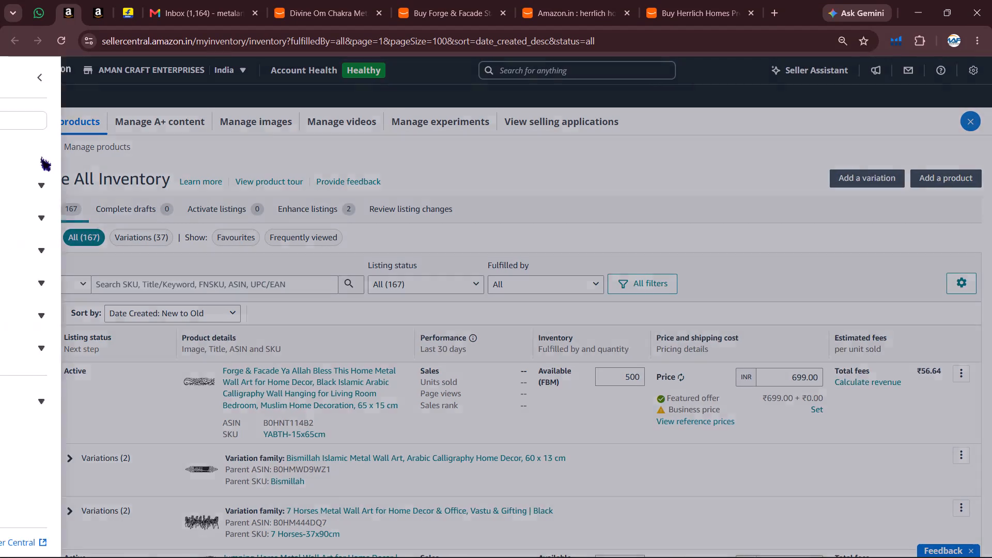
pyautogui.click(68, 257)
pyautogui.click(67, 288)
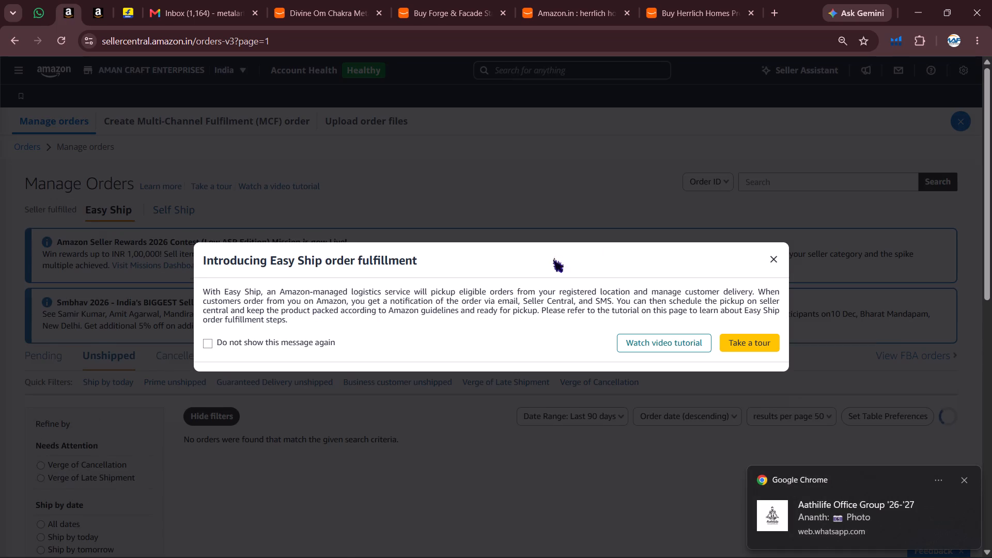
# Dismiss the Easy Ship introduction and review the unshipped Easy Ship orders.
pyautogui.click(771, 258)
pyautogui.scroll(-4, 394, 333)
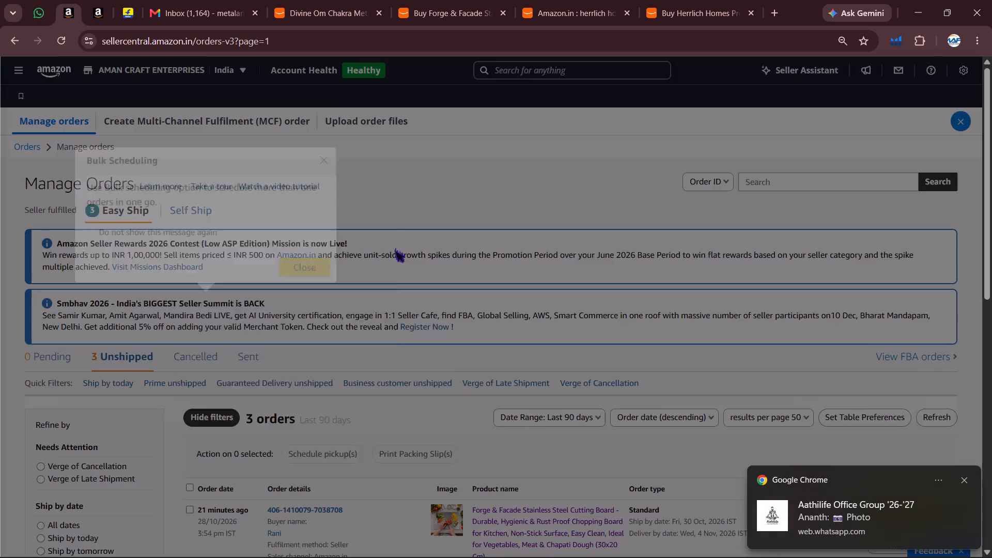
pyautogui.scroll(-2, 400, 246)
pyautogui.click(431, 362)
pyautogui.scroll(-5, 448, 303)
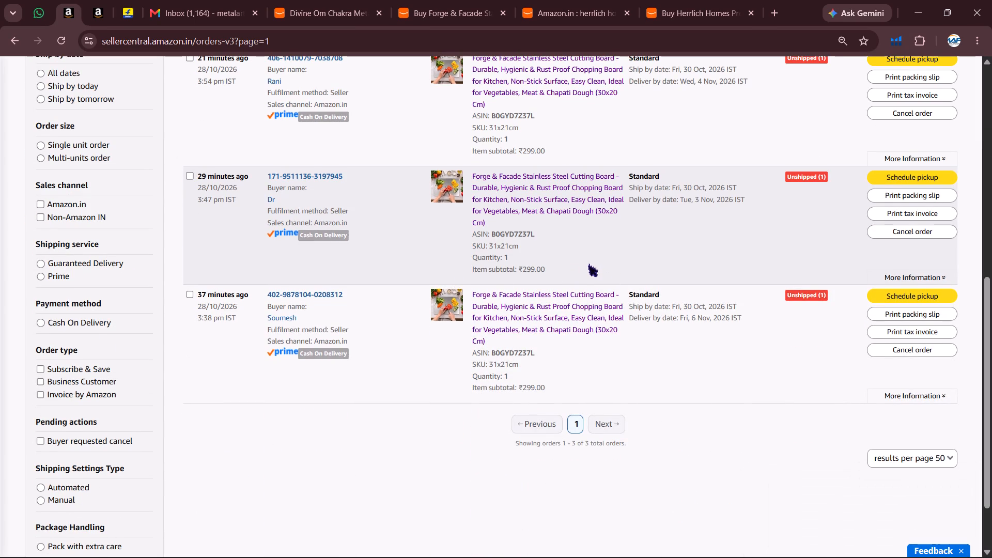
pyautogui.scroll(4, 466, 298)
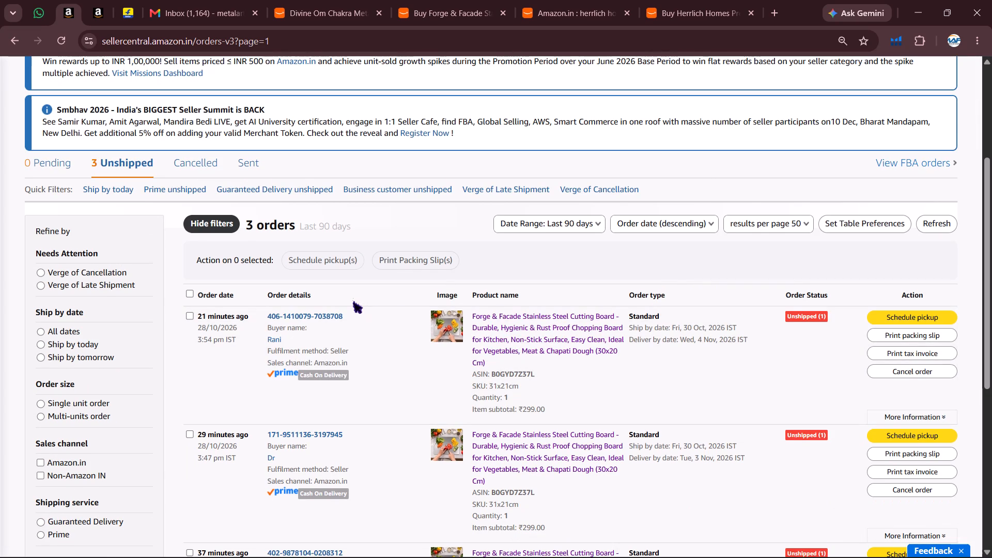
# Show the sent orders waiting for pickup, dismiss the bulk label printing tip, and review the list down to the oldest order.
pyautogui.click(243, 167)
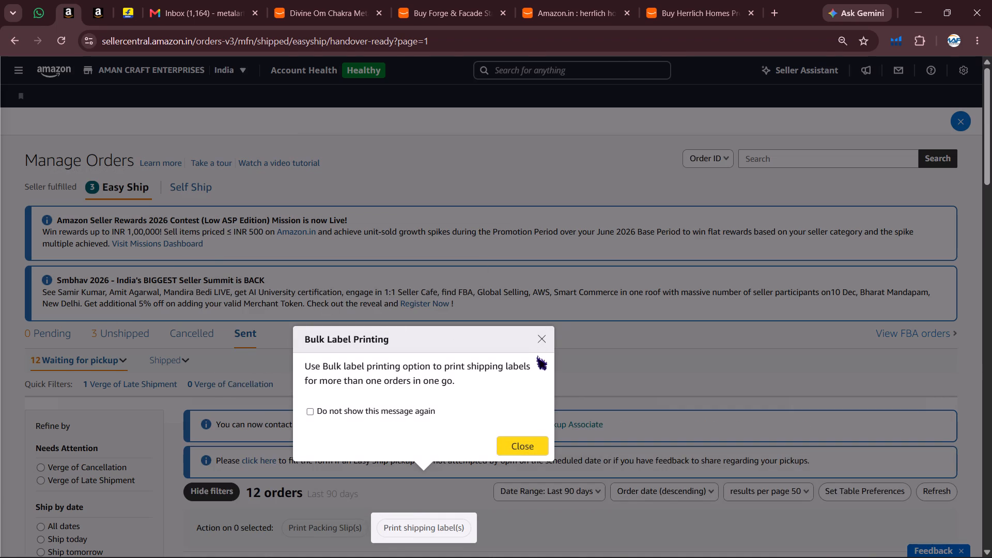
pyautogui.click(544, 341)
pyautogui.scroll(-11, 532, 335)
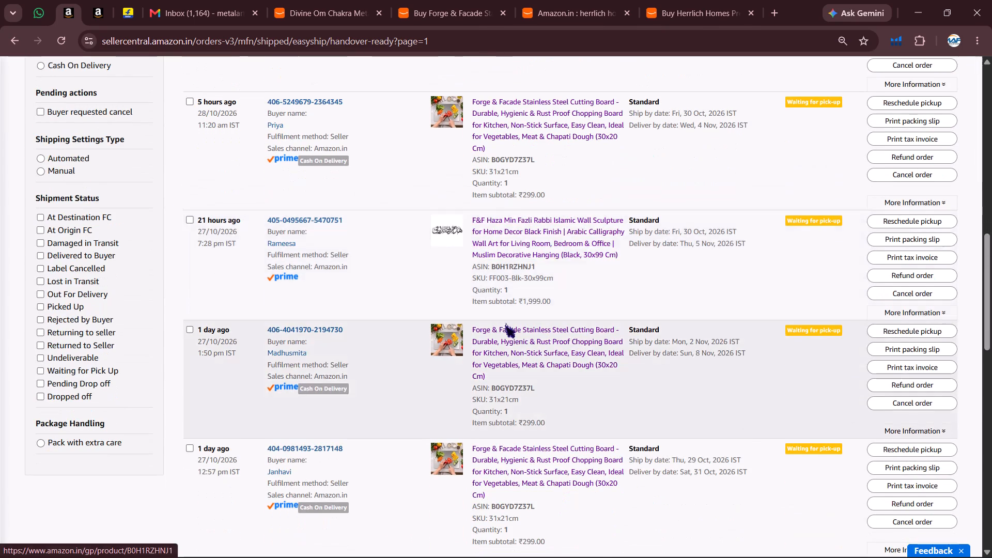
pyautogui.scroll(-9, 443, 370)
pyautogui.scroll(-12, 432, 386)
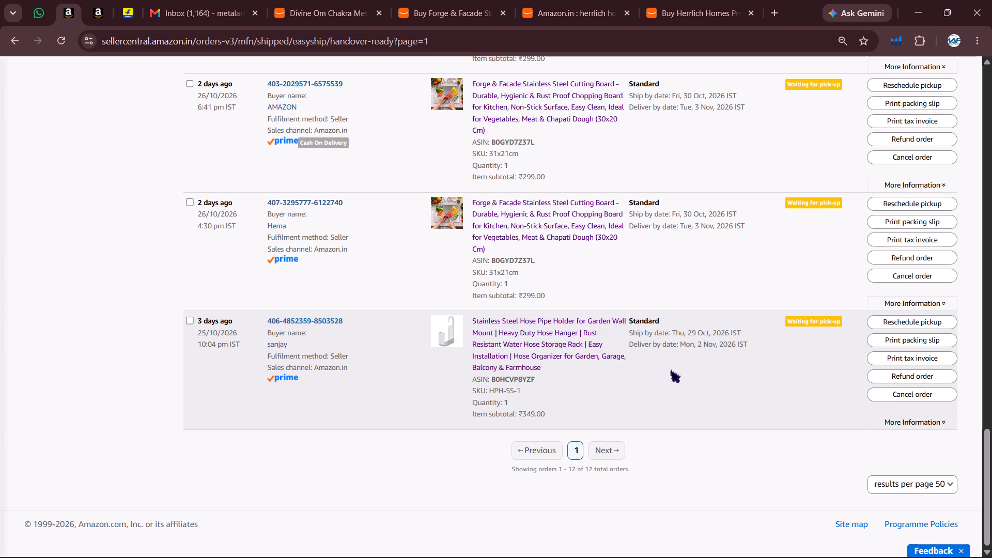
# Check the details and pickup slot of the Stainless Steel Hose Pipe Holder order, then return to the order list.
pyautogui.click(333, 321)
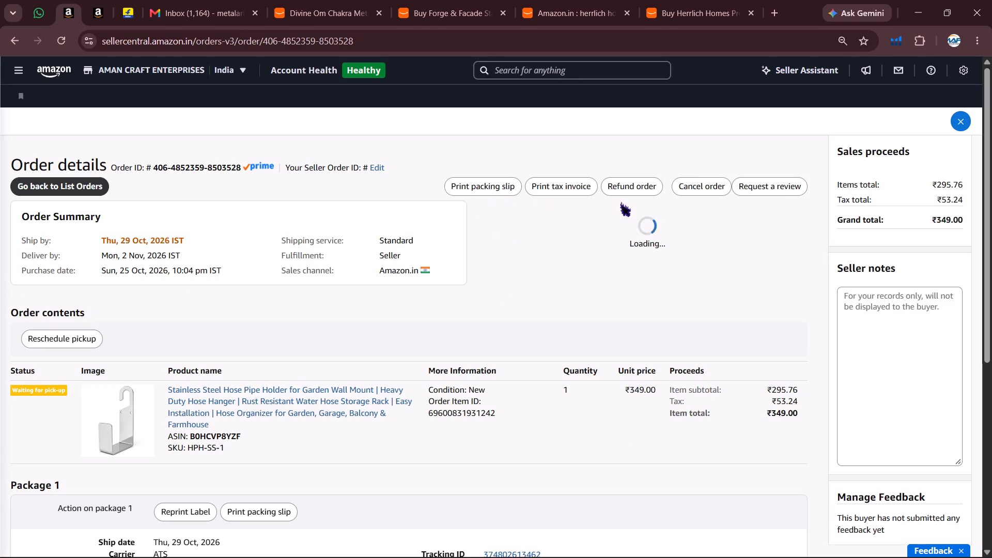
pyautogui.scroll(-3, 420, 358)
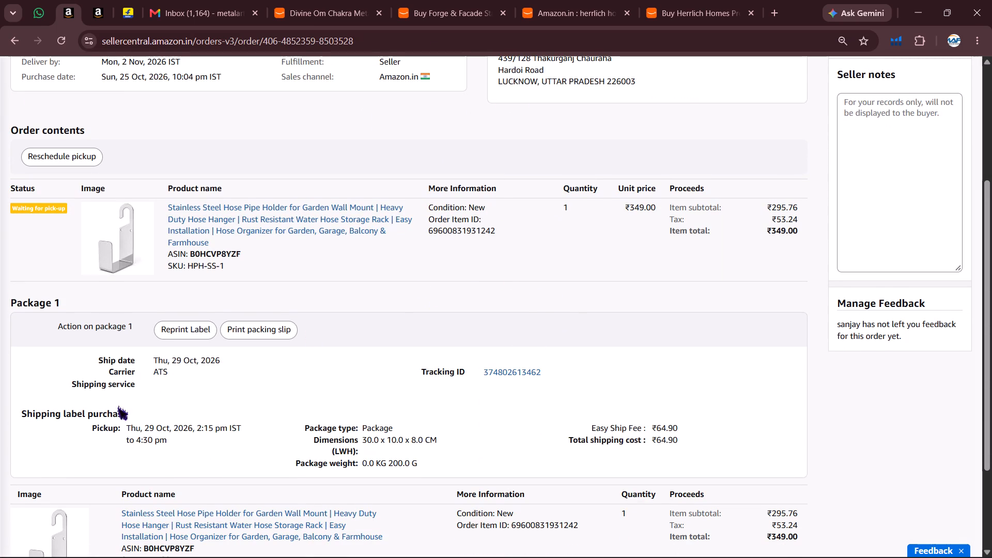
pyautogui.scroll(-2, 211, 377)
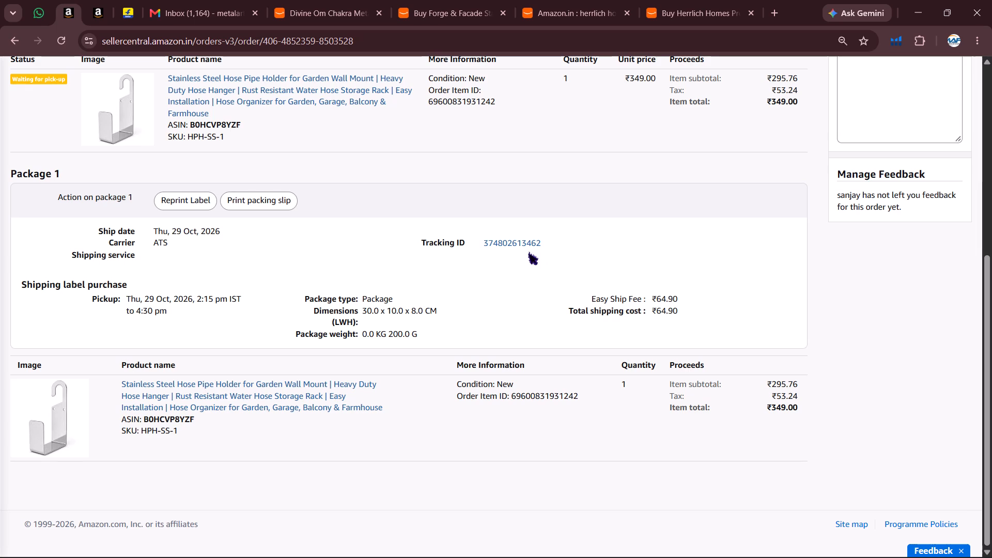
pyautogui.scroll(13, 527, 251)
pyautogui.click(18, 40)
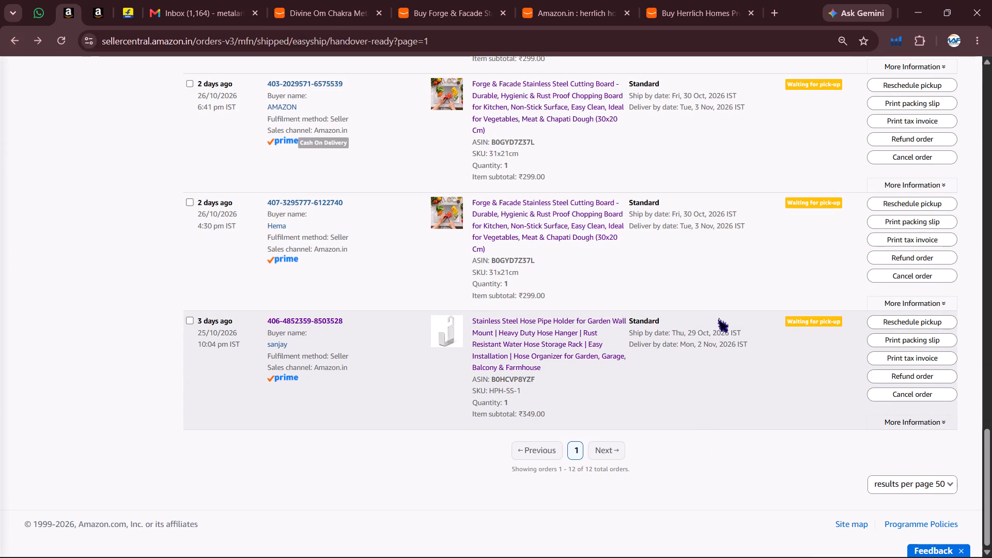
# Dismiss the Easy Ship introduction and open the cutting board order that must be handed over by 28/10/2026.
pyautogui.scroll(1, 706, 281)
pyautogui.click(769, 262)
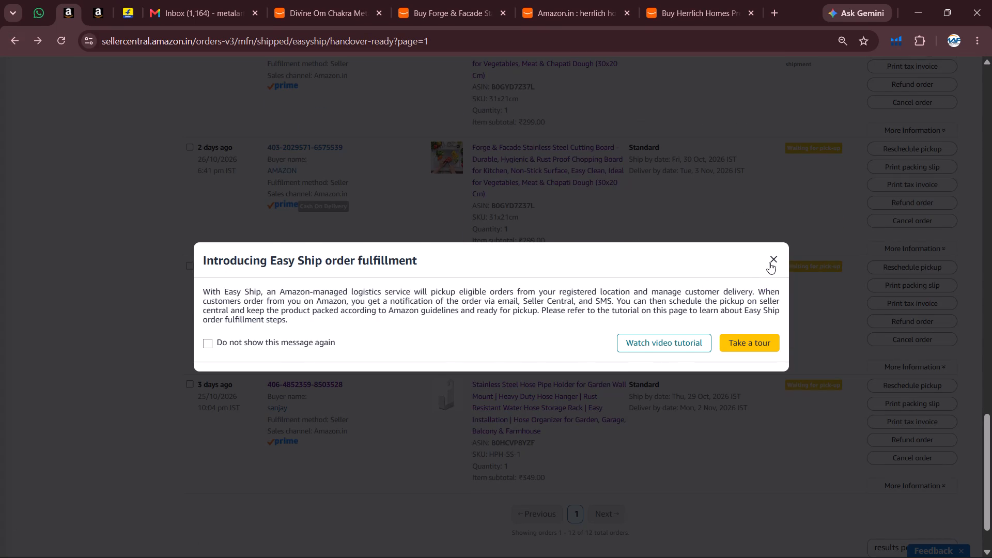
pyautogui.scroll(4, 777, 256)
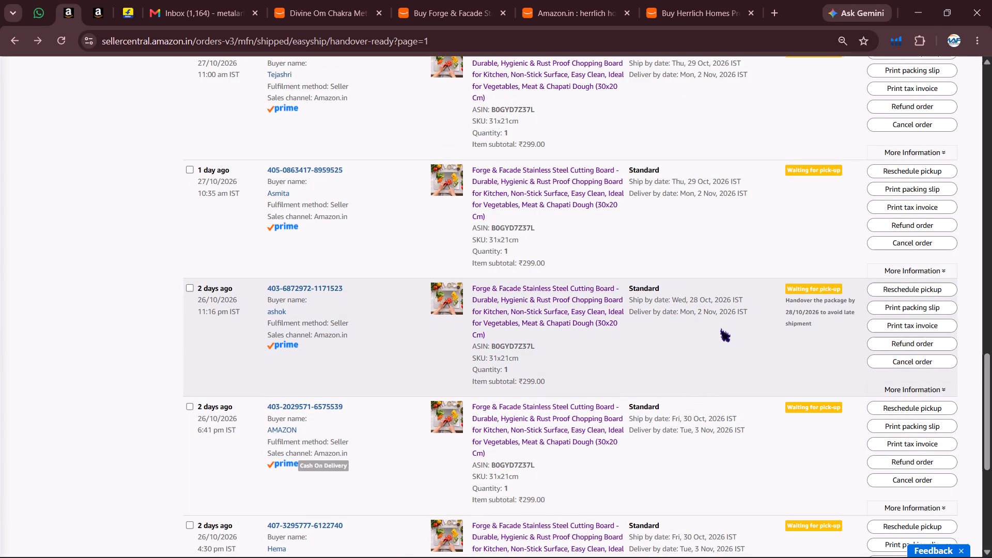
pyautogui.scroll(1, 720, 327)
pyautogui.scroll(-1, 687, 398)
pyautogui.click(311, 287)
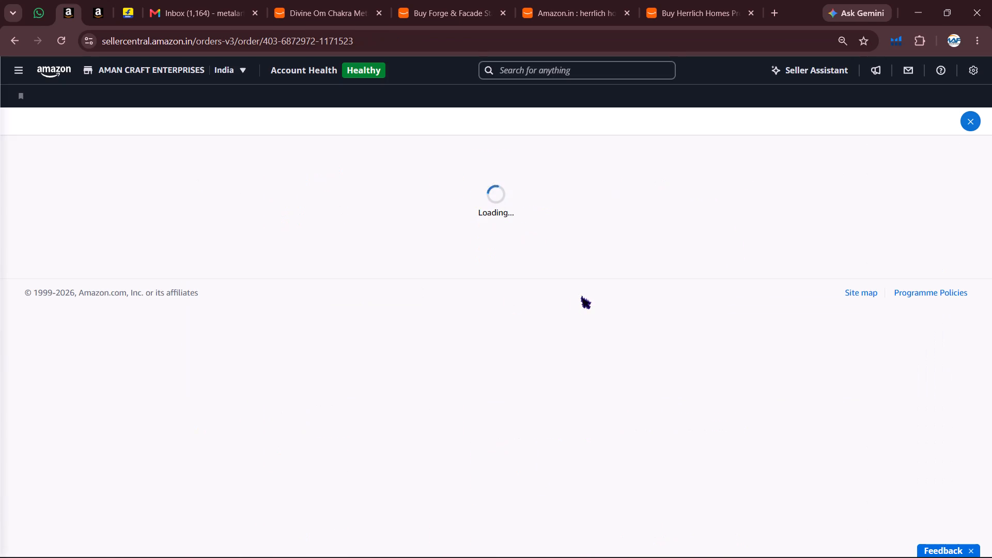
# Examine the cutting board order's summary, contents, package dimensions and scheduled pickup details.
pyautogui.scroll(-1, 511, 276)
pyautogui.scroll(-1, 565, 314)
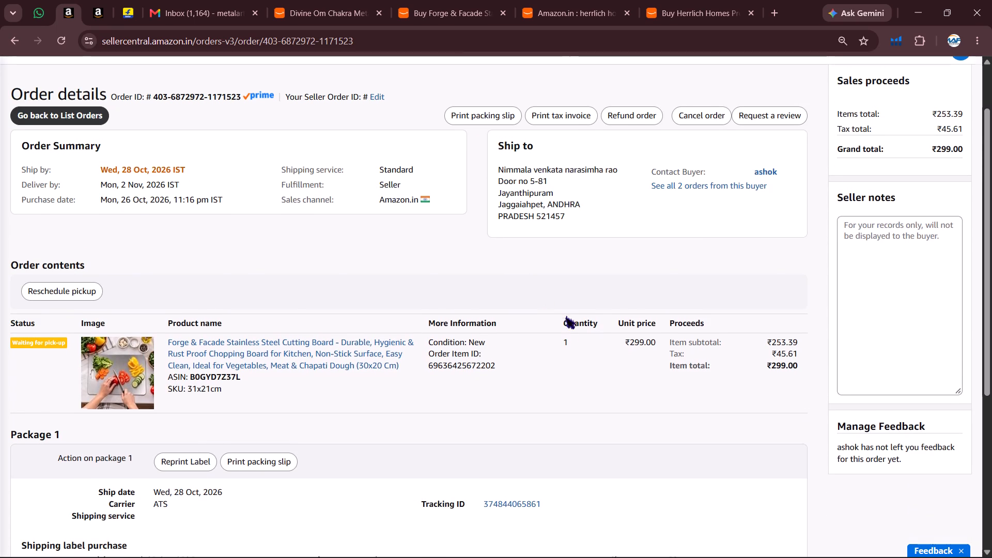
pyautogui.scroll(-1, 565, 314)
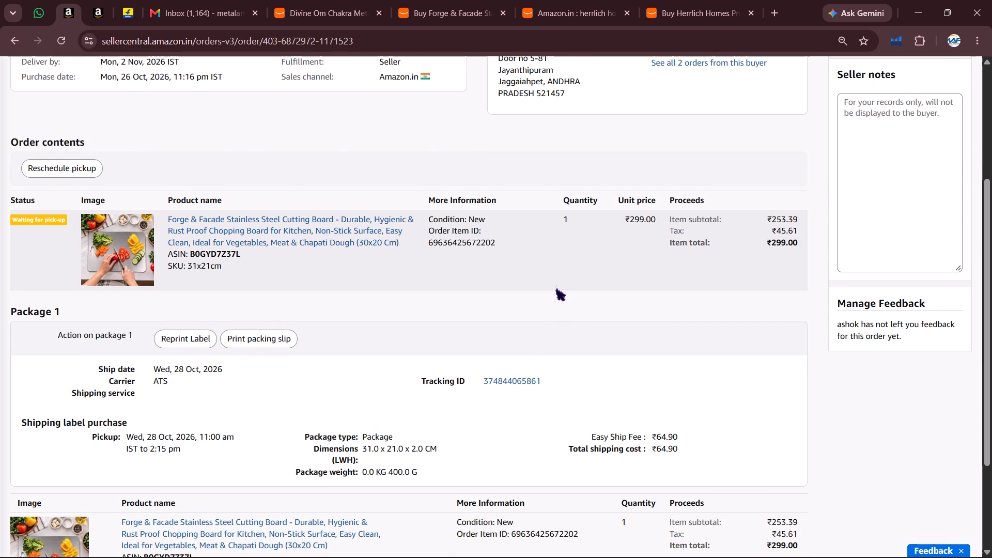
pyautogui.scroll(-2, 560, 280)
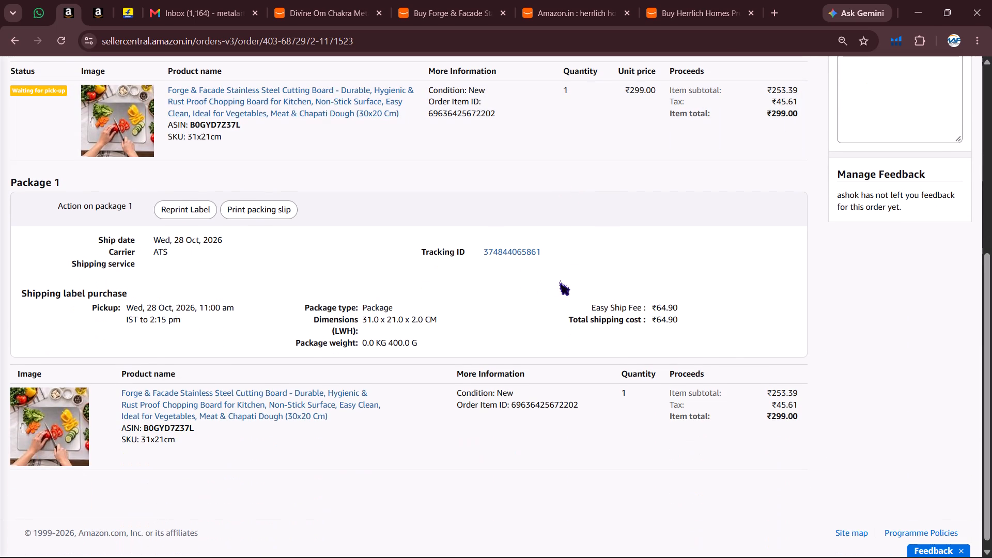
pyautogui.scroll(-4, 560, 280)
pyautogui.scroll(6, 398, 280)
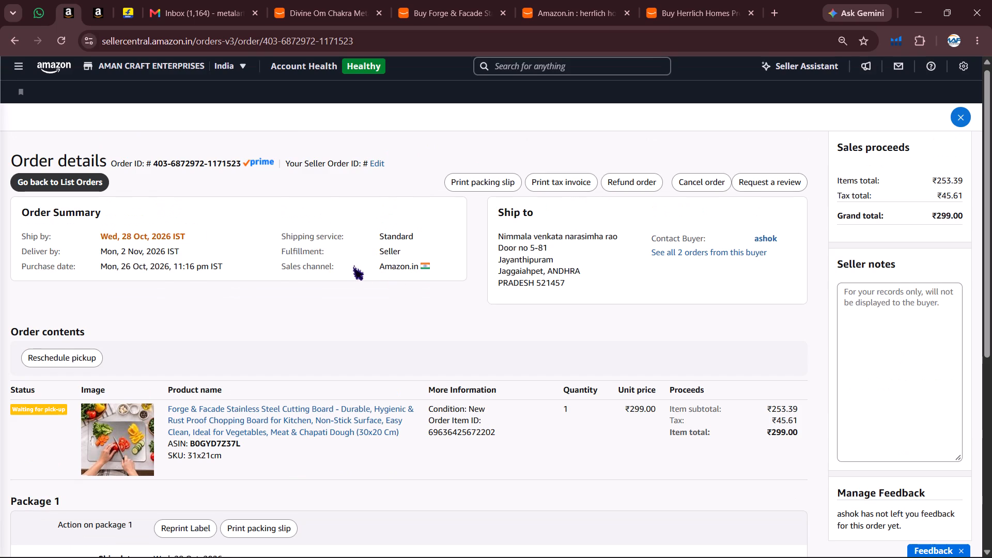
pyautogui.scroll(1, 353, 261)
# Request a label reprint for the cutting board order's Package 1 and open its shipping label and invoice for printing.
pyautogui.scroll(-2, 182, 280)
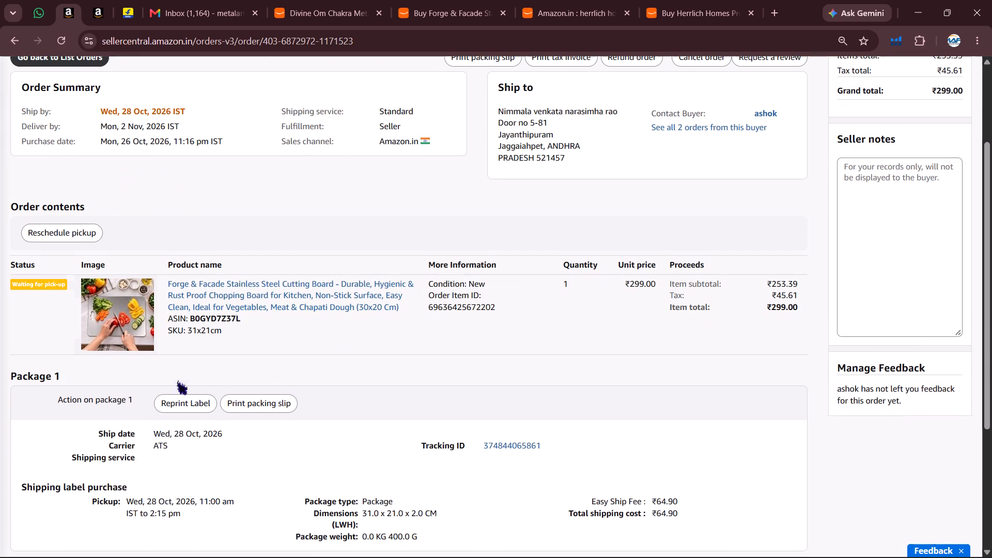
pyautogui.click(189, 407)
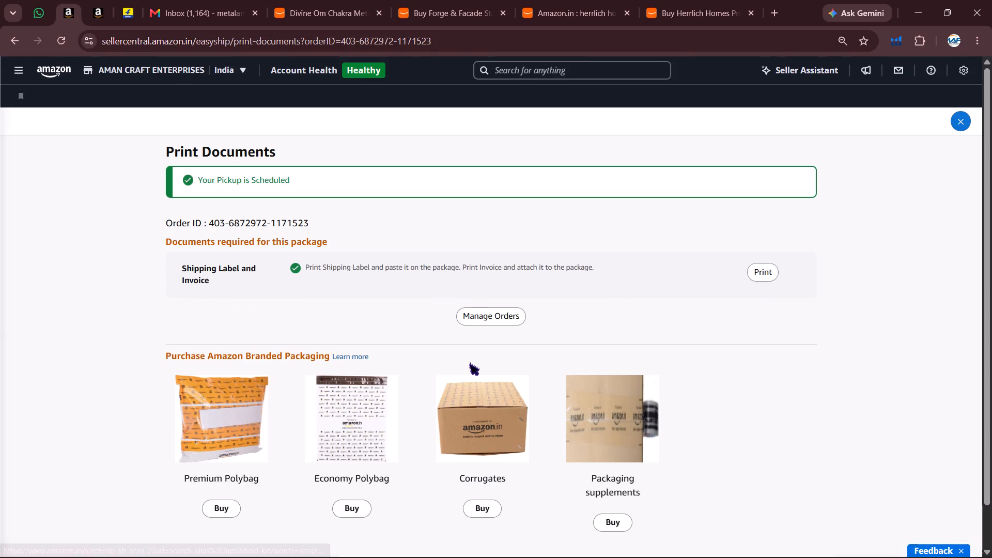
pyautogui.click(763, 268)
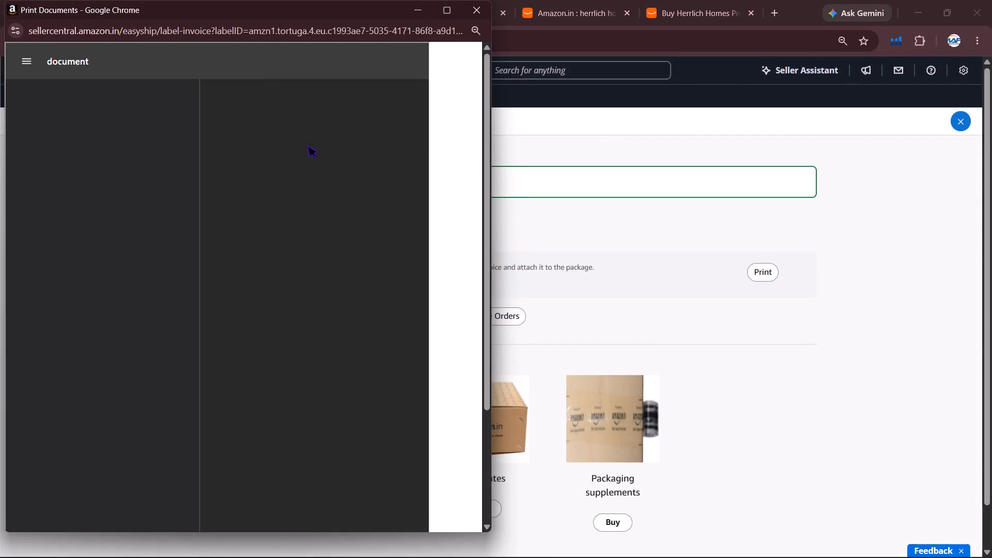
# Download the cutting board order's label and invoice document to the Downloads folder as a PDF named 28-10-26.
pyautogui.click(361, 65)
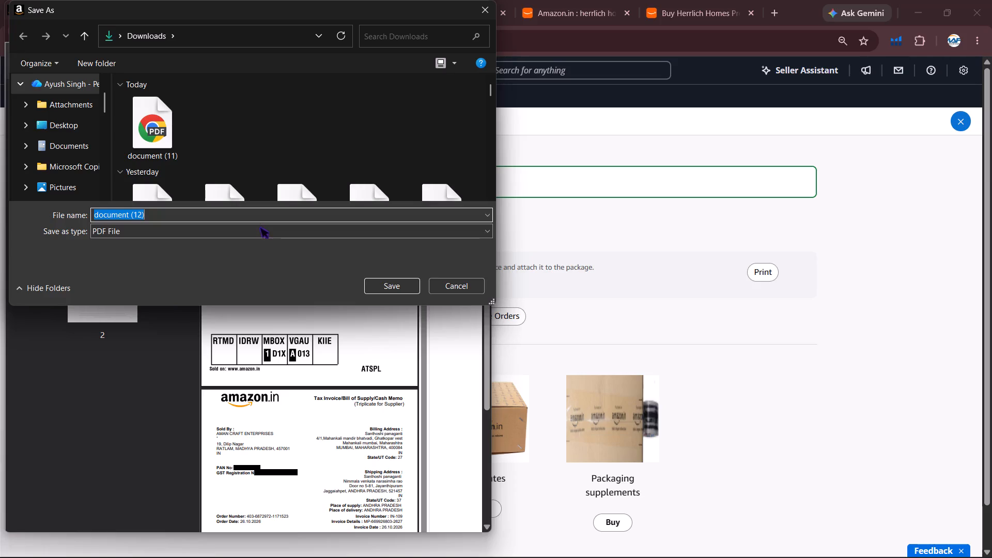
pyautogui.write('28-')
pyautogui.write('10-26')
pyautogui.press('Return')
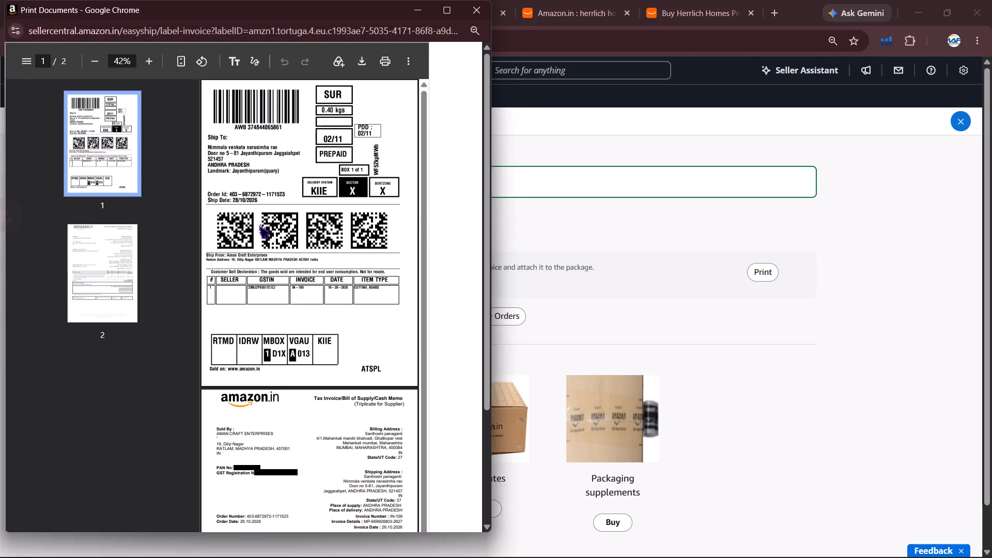
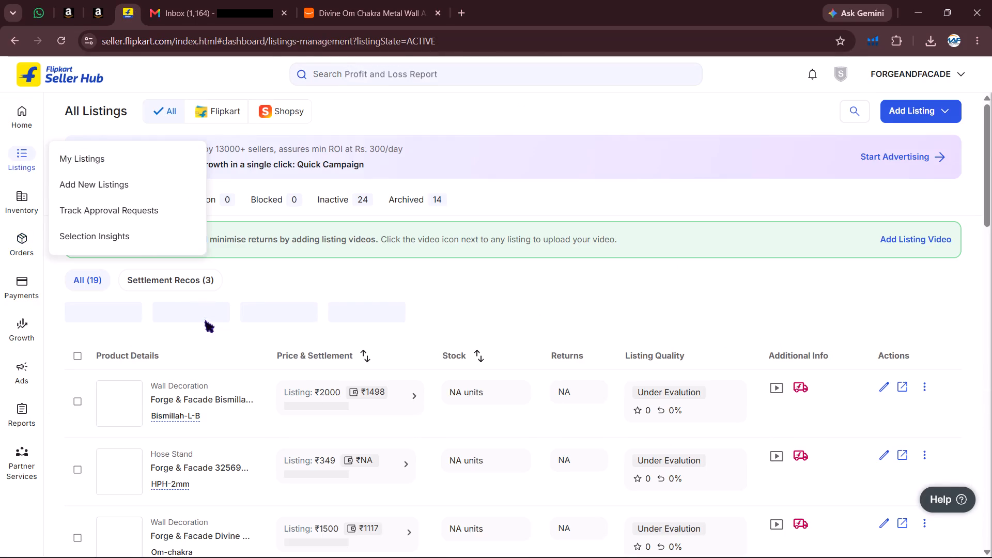
# Look through the active Forge & Facade listings on Flipkart Seller Hub, examining their prices, settlements, stock and listing quality.
pyautogui.scroll(-3, 202, 345)
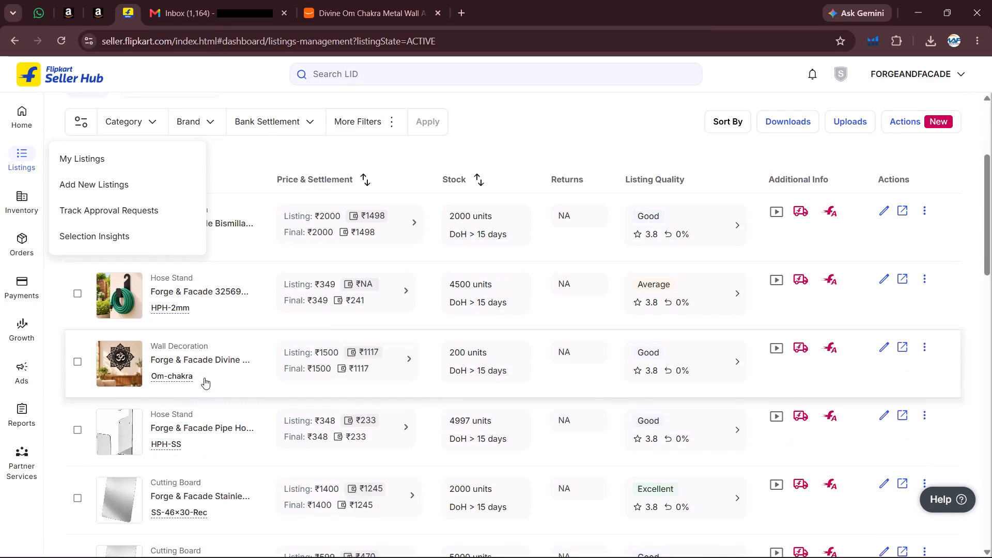
pyautogui.scroll(-7, 204, 378)
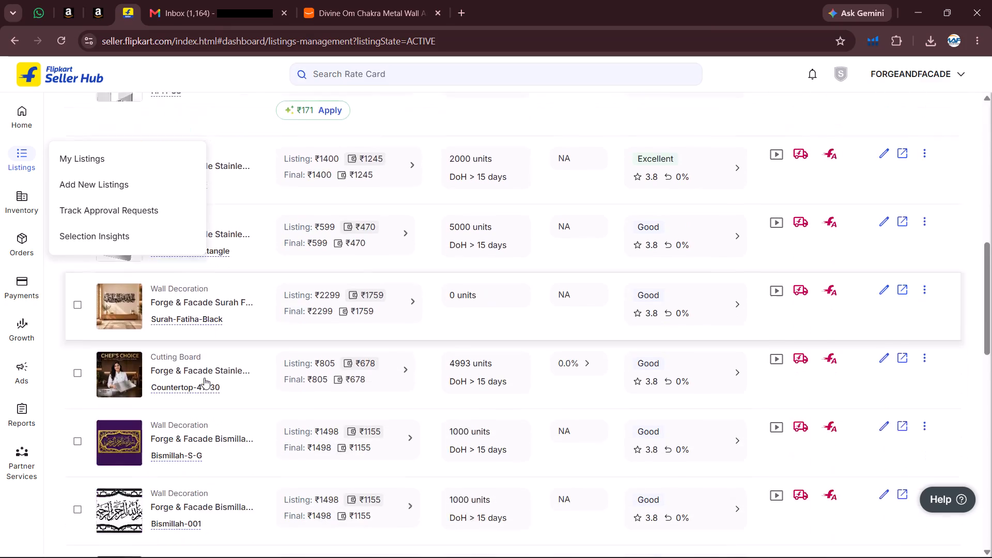
pyautogui.scroll(2, 204, 378)
pyautogui.scroll(-5, 199, 352)
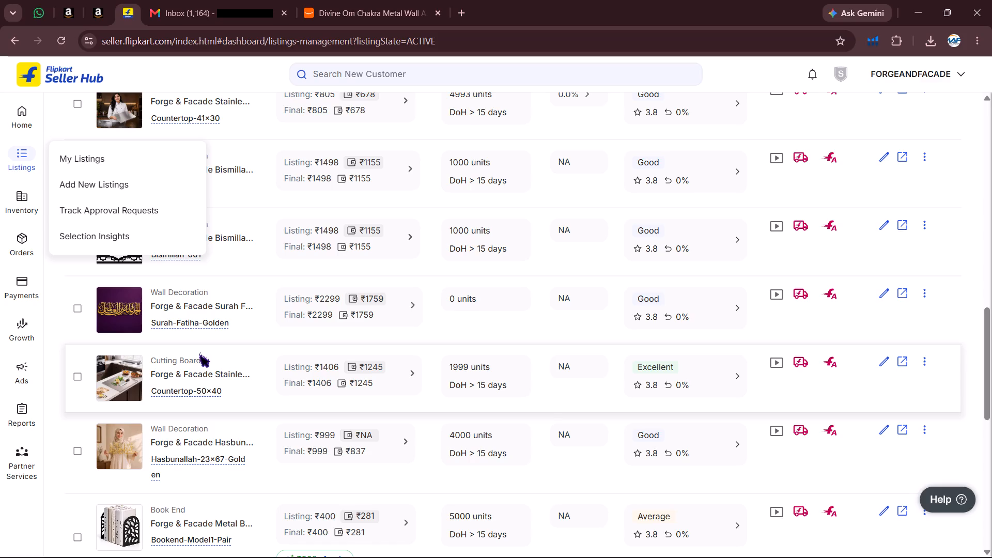
# Look through the active product listings in Flipkart Seller Hub, checking their prices, settlement amounts, stock and listing quality.
pyautogui.scroll(-2, 205, 313)
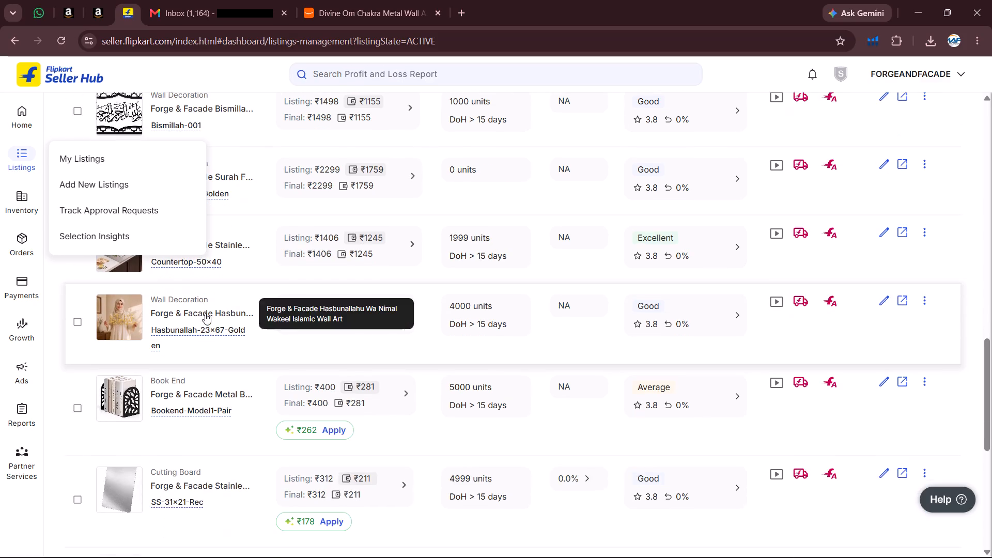
pyautogui.scroll(-5, 234, 344)
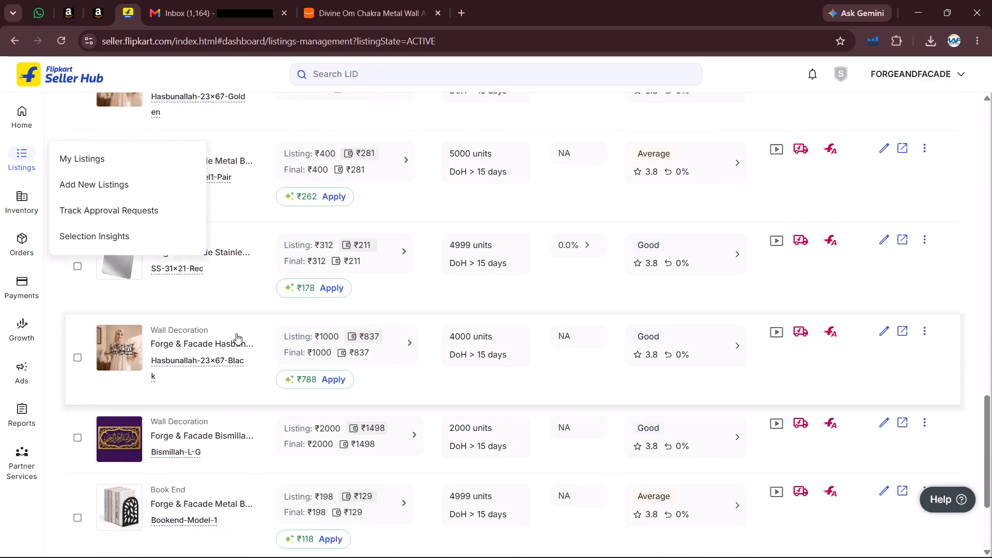
pyautogui.scroll(-3, 239, 324)
pyautogui.scroll(15, 241, 318)
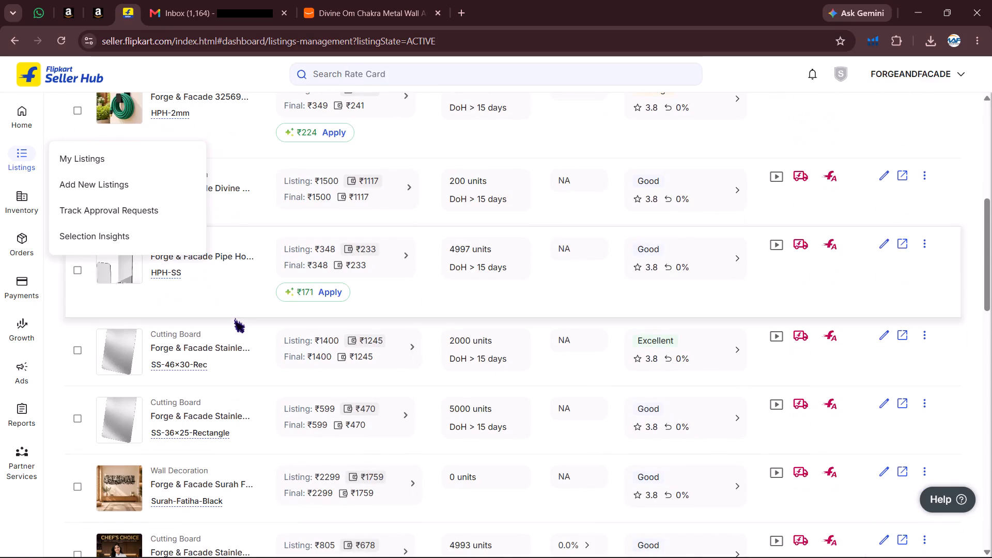
pyautogui.scroll(7, 235, 317)
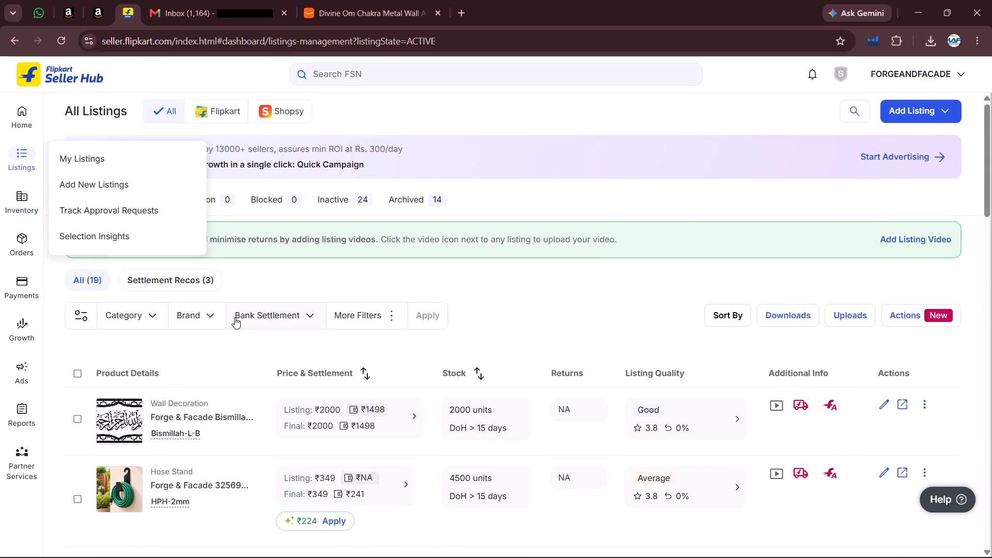
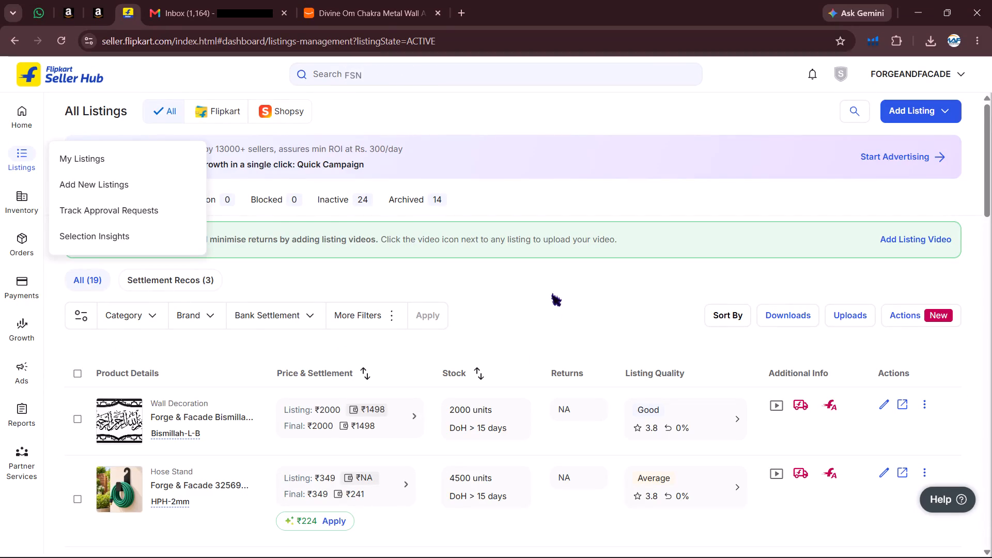
# Open the settlement recommendations for the active listings and examine the current and recommended settlements and prices for new listings.
pyautogui.click(186, 282)
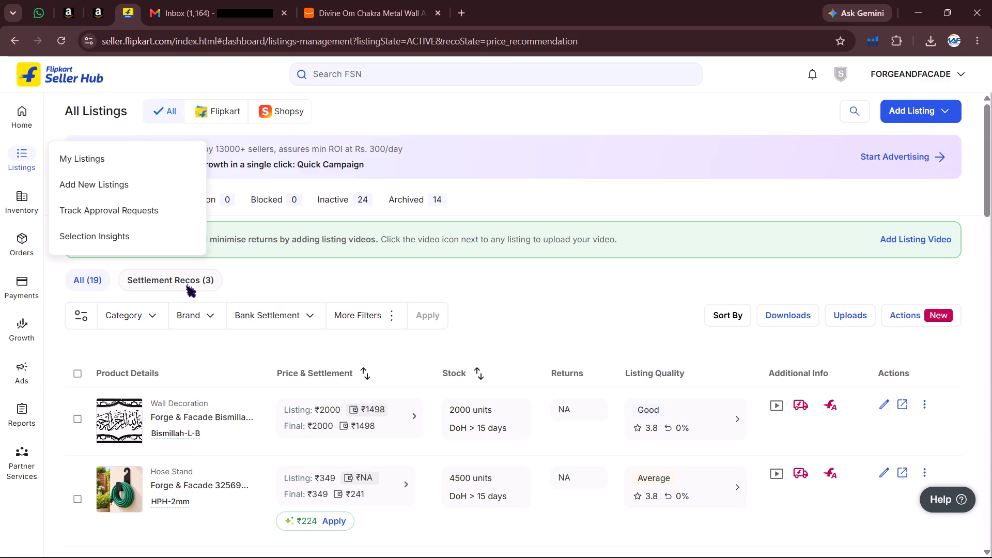
pyautogui.scroll(-2, 355, 328)
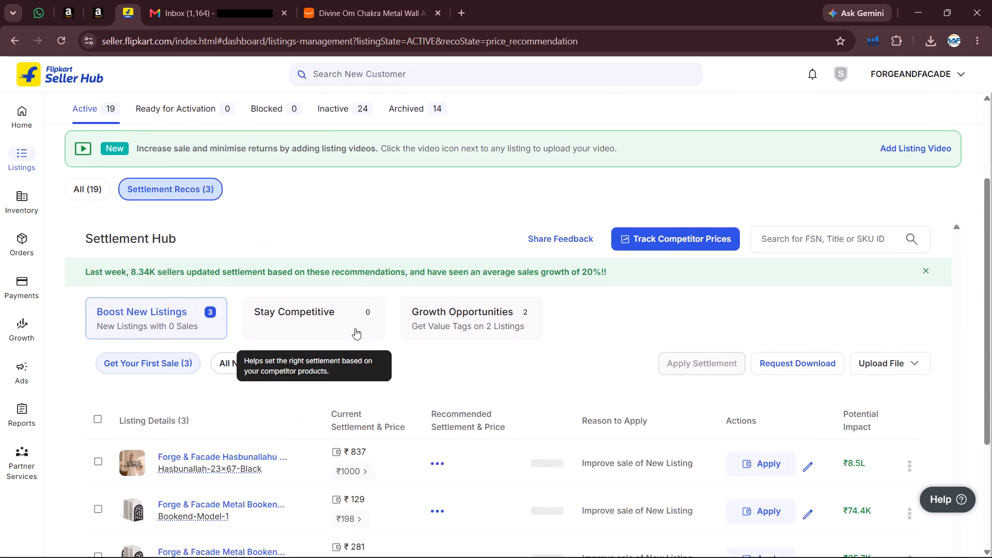
pyautogui.scroll(-1, 337, 340)
pyautogui.scroll(-1, 568, 355)
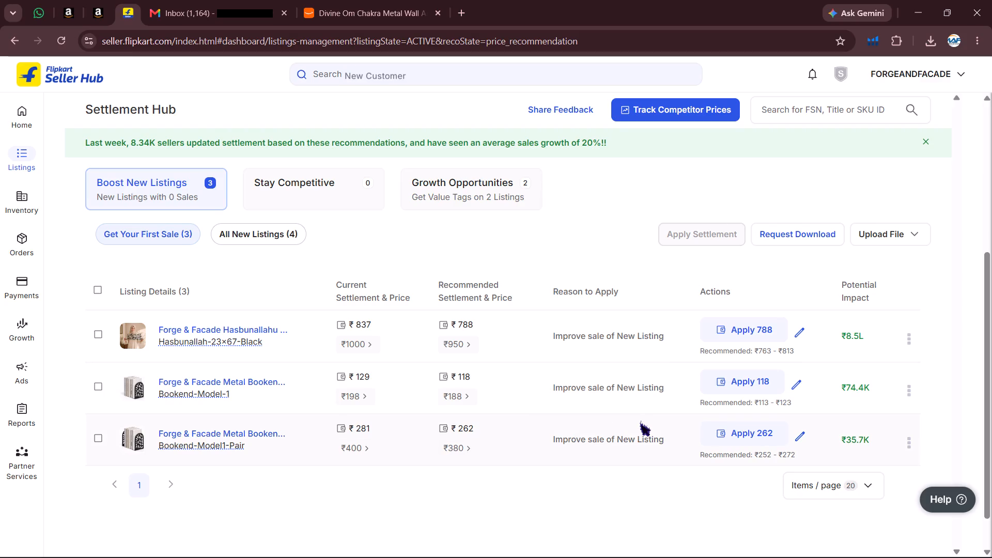
# Examine the recommended settlement and price column for the three new listings that have no sales yet.
pyautogui.scroll(-1, 640, 421)
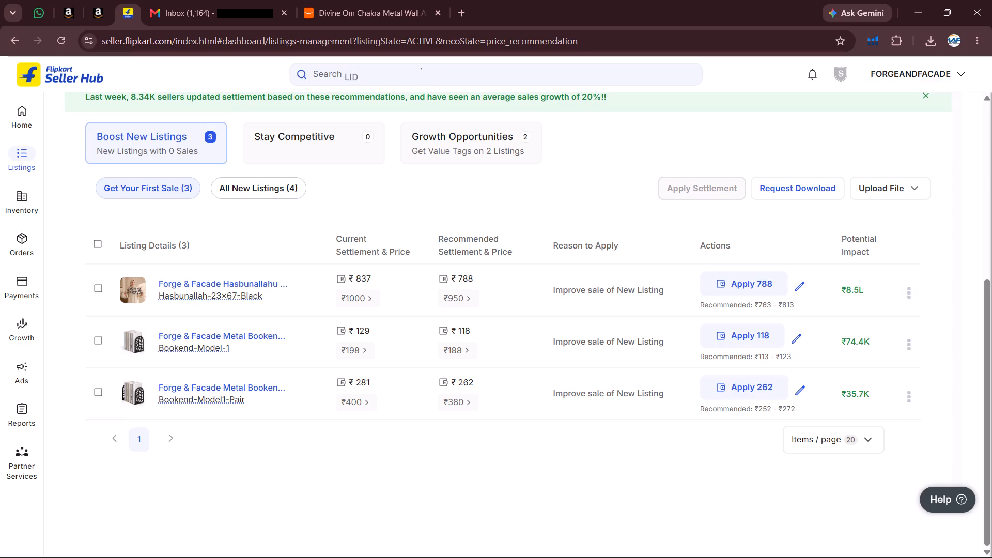
pyautogui.moveTo(514, 253); pyautogui.dragTo(442, 250)
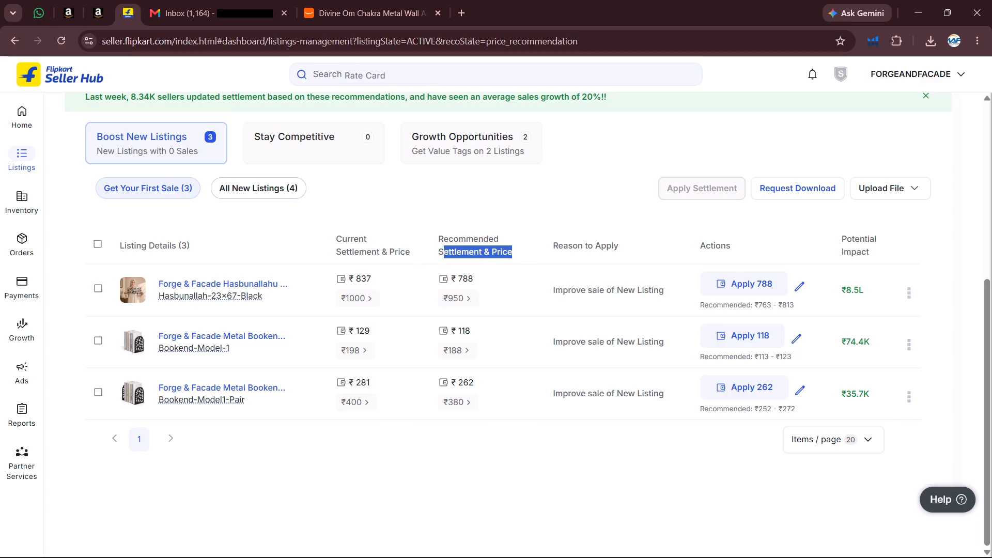
pyautogui.moveTo(442, 250); pyautogui.dragTo(440, 244)
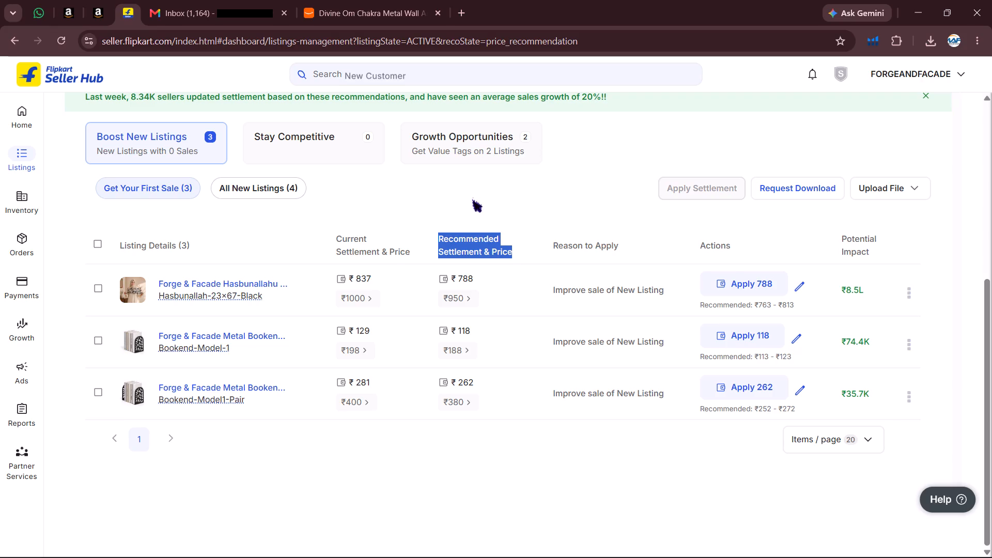
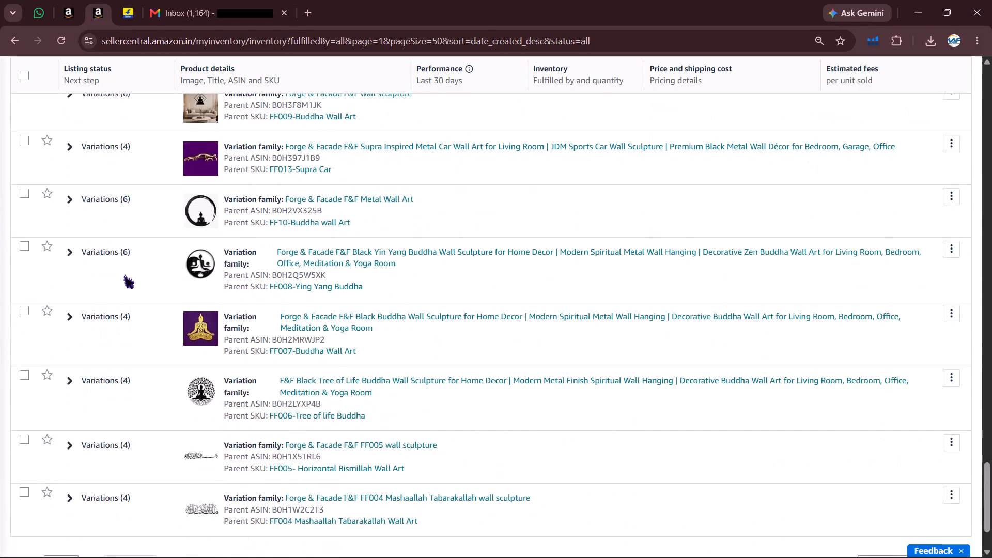
# Open the unshipped Easy Ship orders in Manage Orders and start scheduling a pickup for the order placed at 3:54 pm.
pyautogui.scroll(20, 124, 273)
pyautogui.scroll(20, 124, 273)
pyautogui.scroll(20, 124, 273)
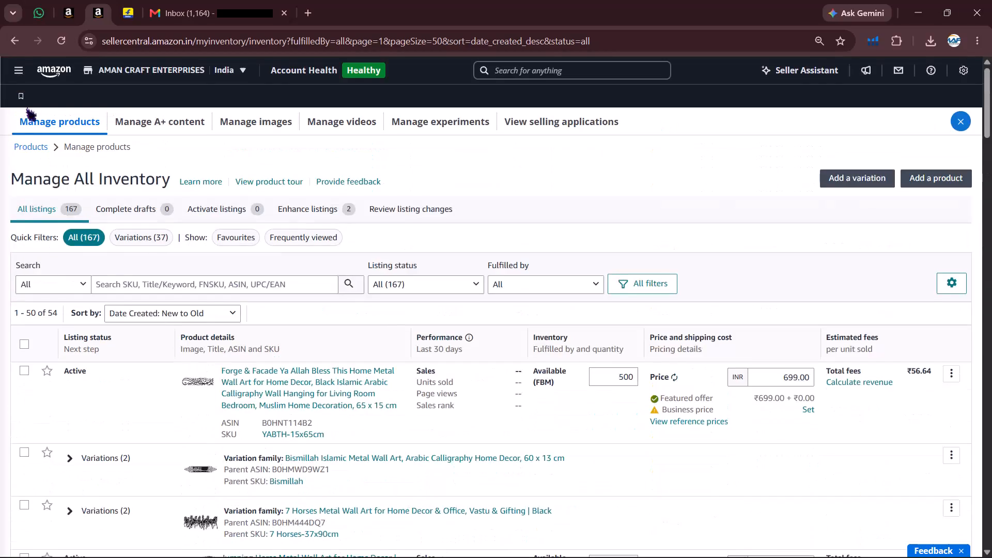
pyautogui.click(15, 71)
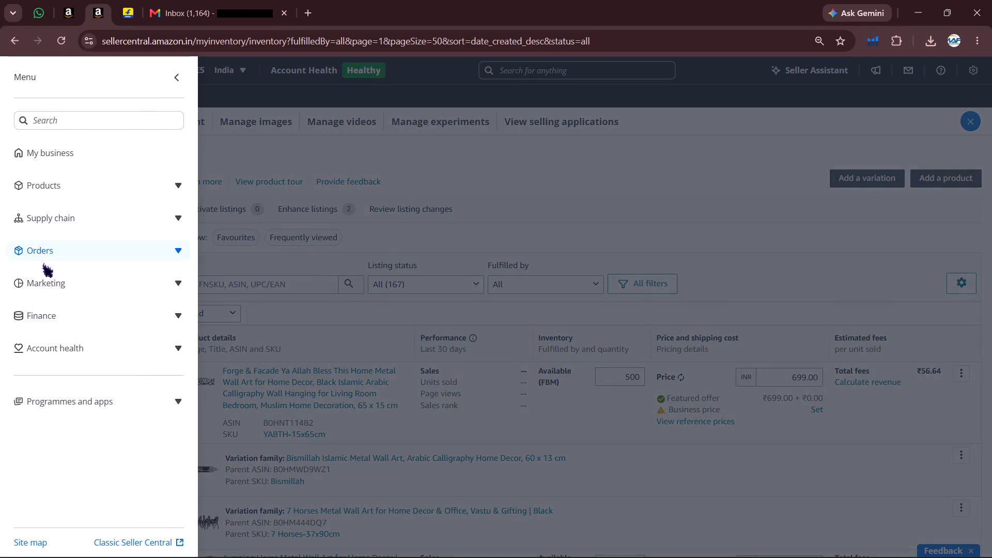
pyautogui.click(55, 255)
pyautogui.click(74, 289)
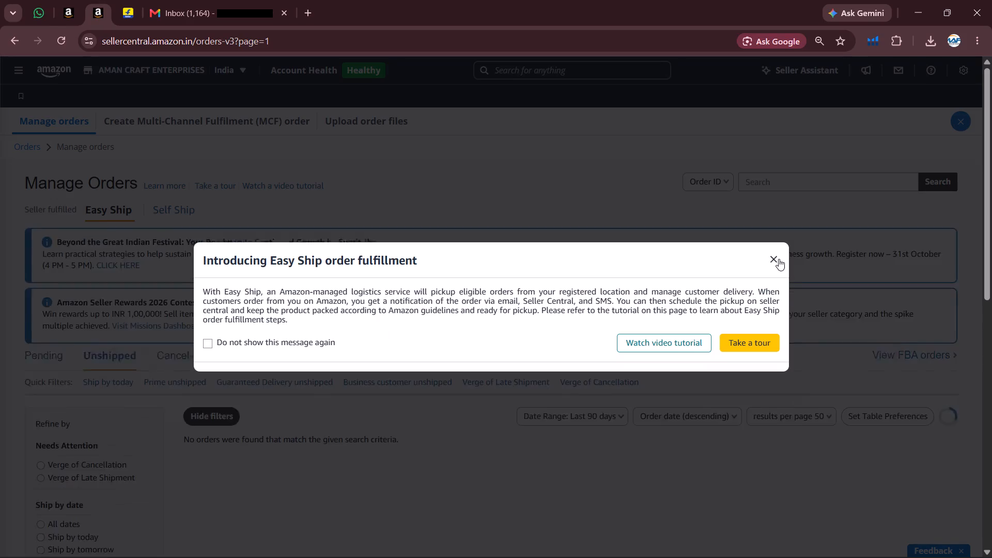
pyautogui.click(779, 259)
pyautogui.scroll(-5, 447, 325)
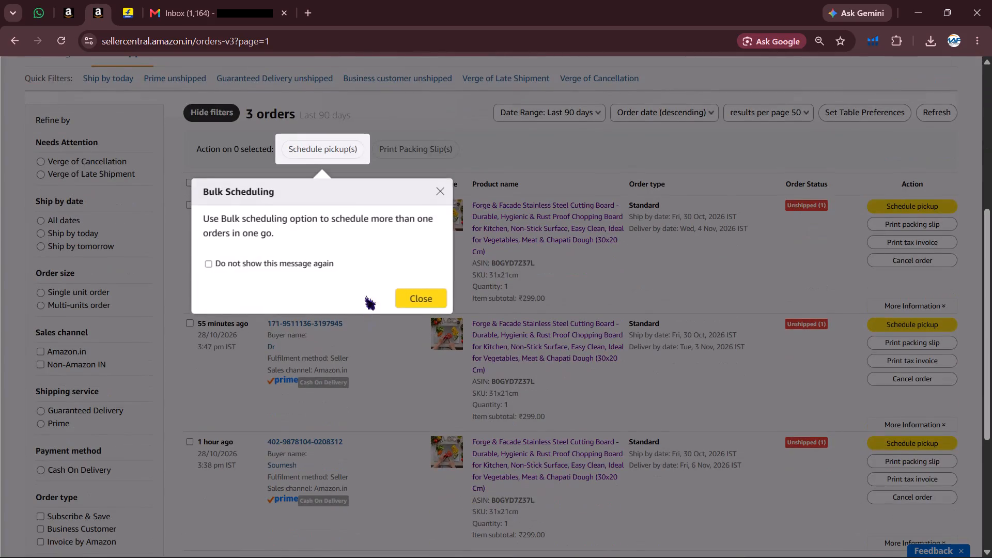
pyautogui.click(433, 196)
pyautogui.scroll(-1, 744, 288)
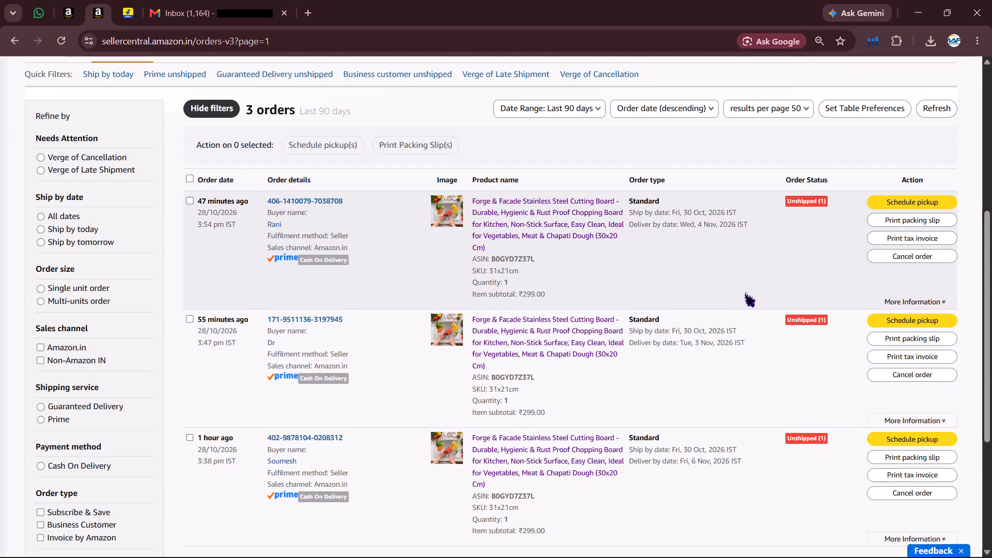
pyautogui.scroll(-2, 704, 415)
pyautogui.scroll(5, 647, 388)
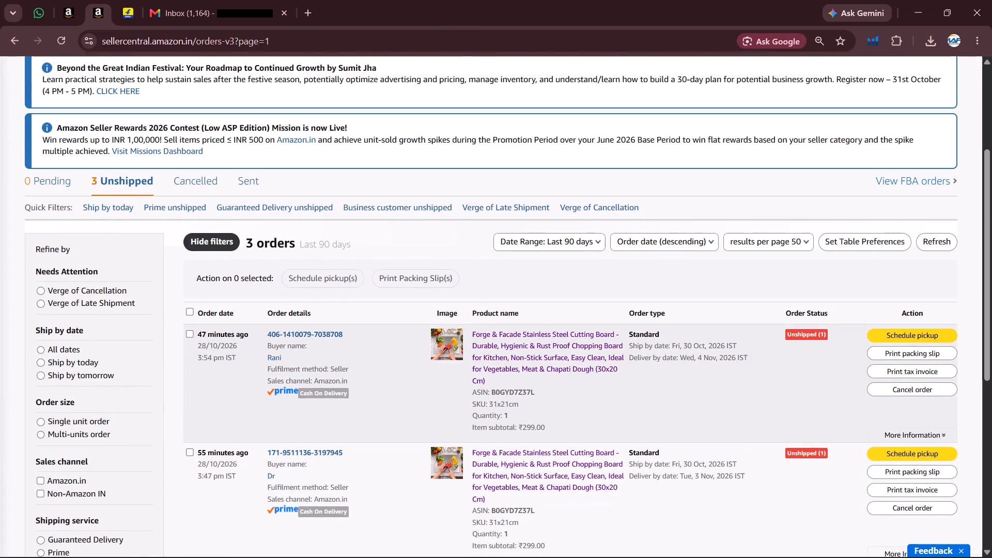
pyautogui.click(897, 336)
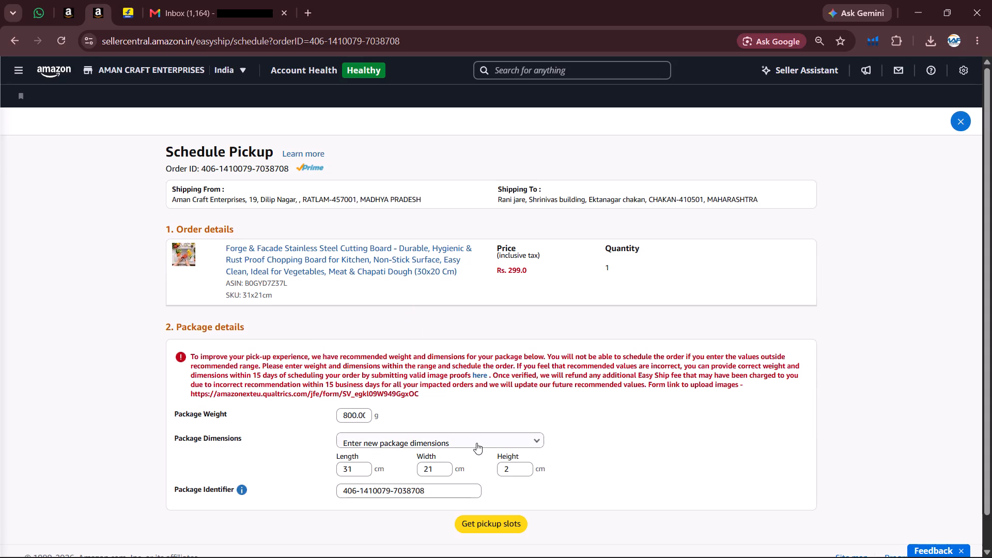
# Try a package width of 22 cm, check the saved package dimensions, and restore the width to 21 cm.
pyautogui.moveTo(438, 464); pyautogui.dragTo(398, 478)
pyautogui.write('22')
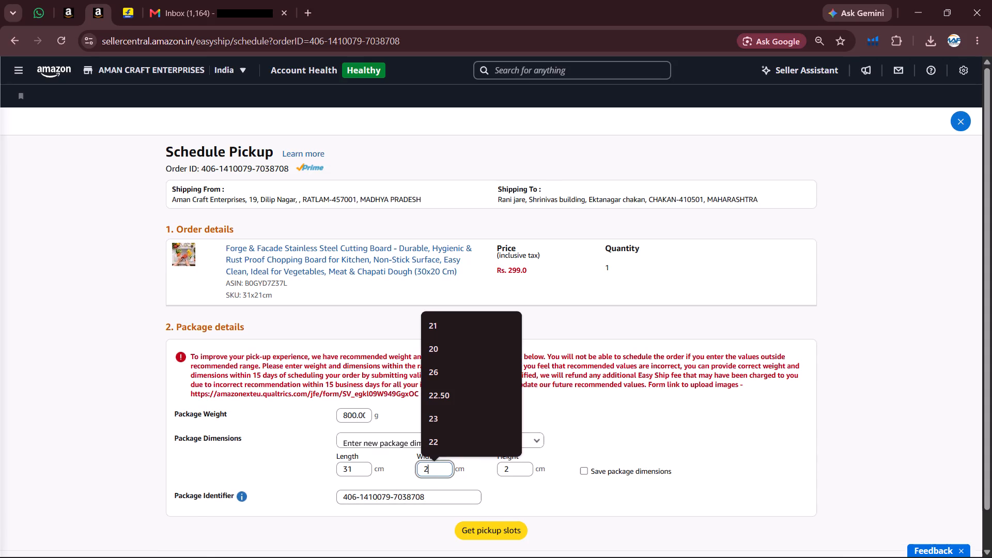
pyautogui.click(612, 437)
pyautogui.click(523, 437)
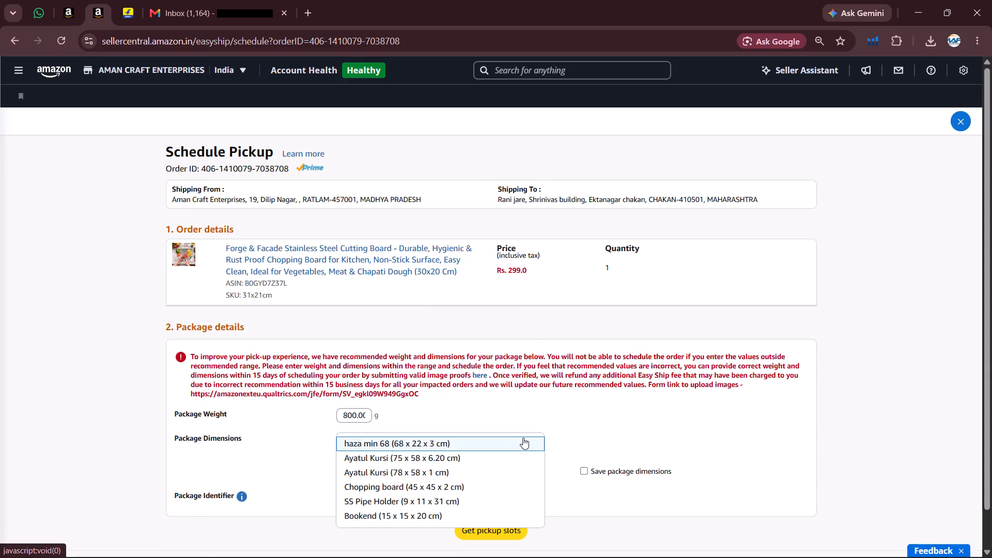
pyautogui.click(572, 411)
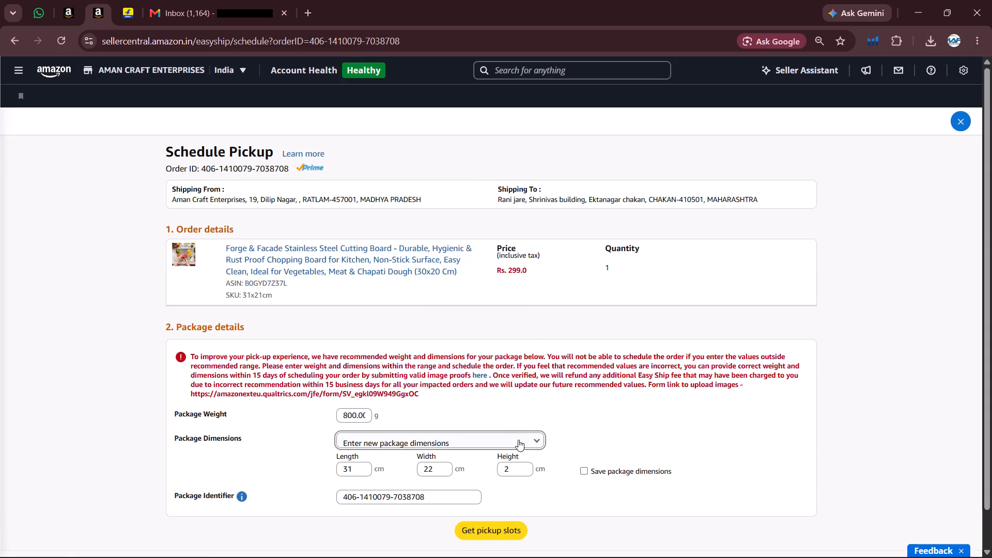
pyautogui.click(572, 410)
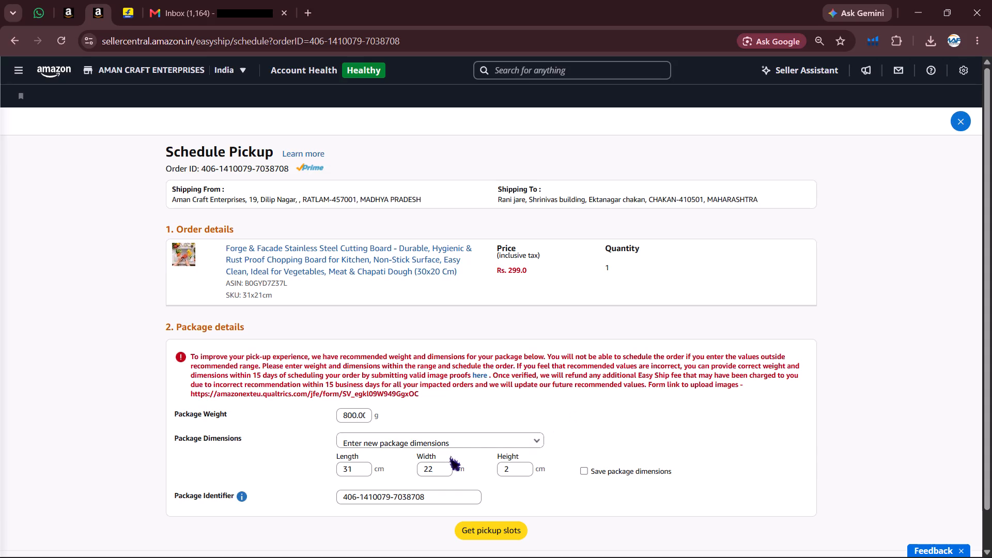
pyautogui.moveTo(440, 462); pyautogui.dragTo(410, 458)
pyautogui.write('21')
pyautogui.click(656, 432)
# Get the pickup slots and schedule the order's pickup for Fri, Oct 30th 2026, 11:00 AM - 2:15 PM.
pyautogui.click(508, 526)
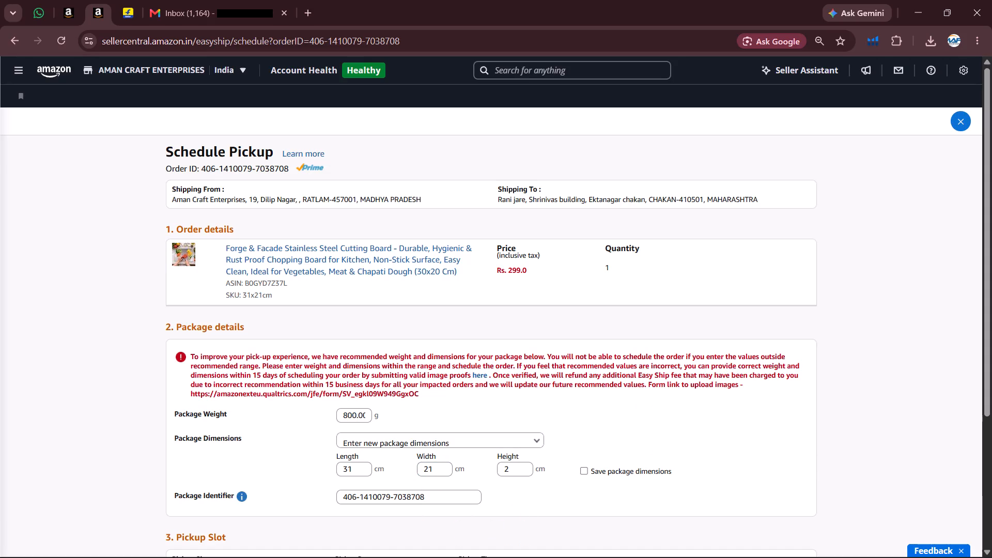
pyautogui.scroll(-6, 351, 361)
pyautogui.click(379, 390)
pyautogui.click(504, 384)
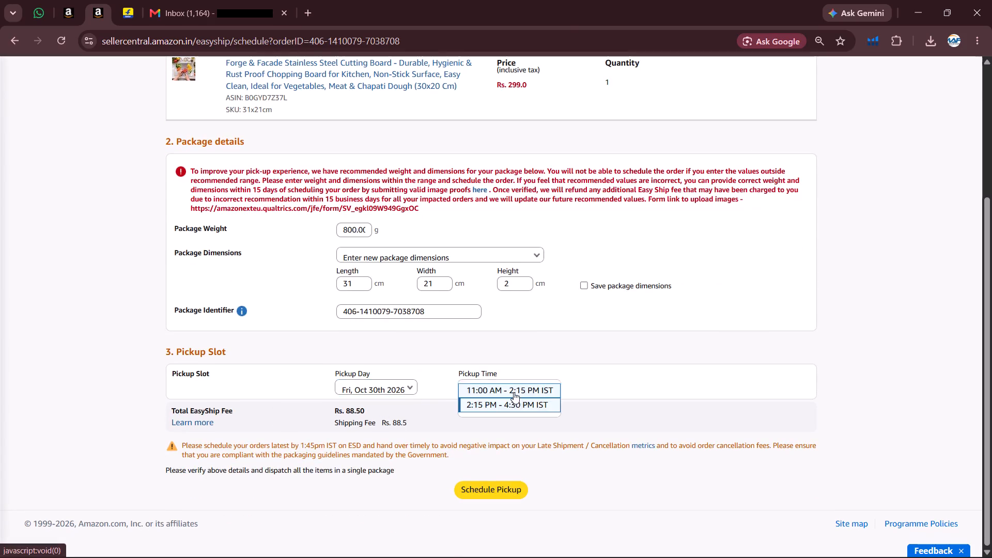
pyautogui.click(517, 390)
pyautogui.click(503, 488)
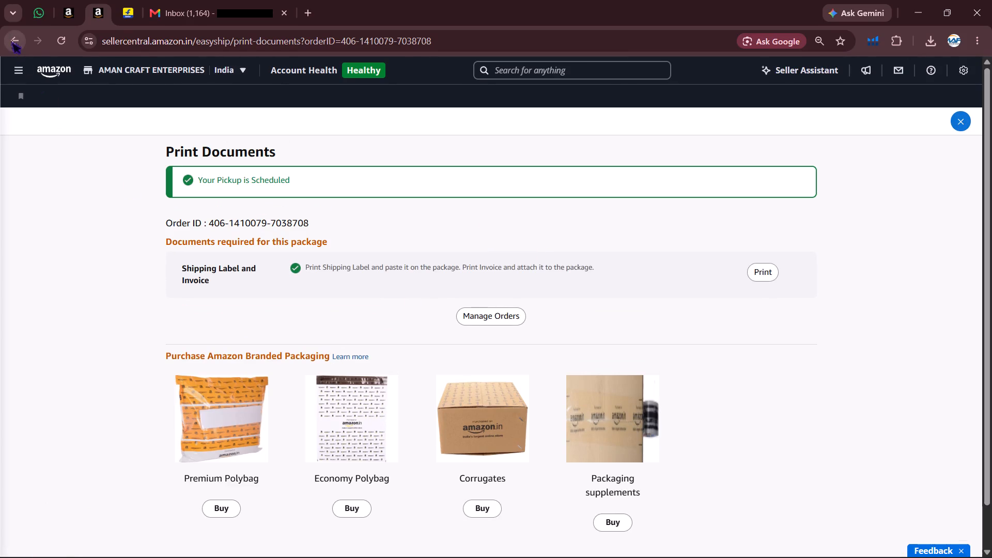
# Return to the unshipped orders and submit both remaining ones for bulk pickup on Fri, 30 October, 11:00 am - 02:15 pm.
pyautogui.click(11, 39)
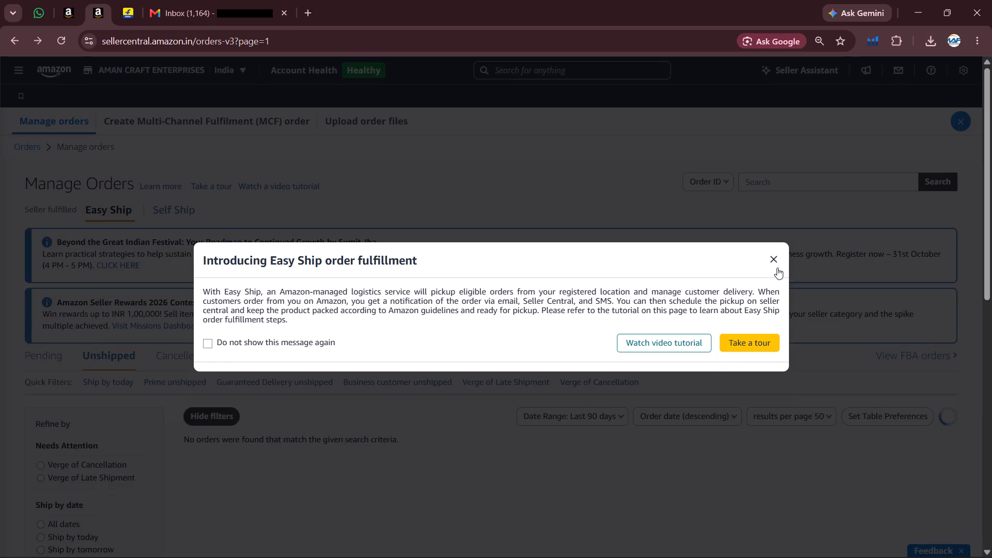
pyautogui.click(769, 257)
pyautogui.scroll(-6, 479, 311)
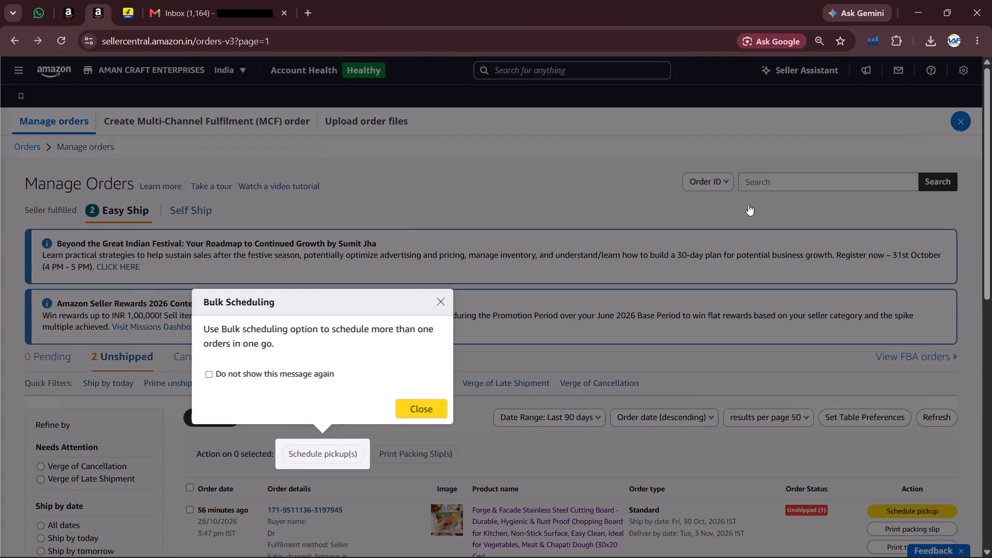
pyautogui.click(447, 306)
pyautogui.scroll(-2, 454, 235)
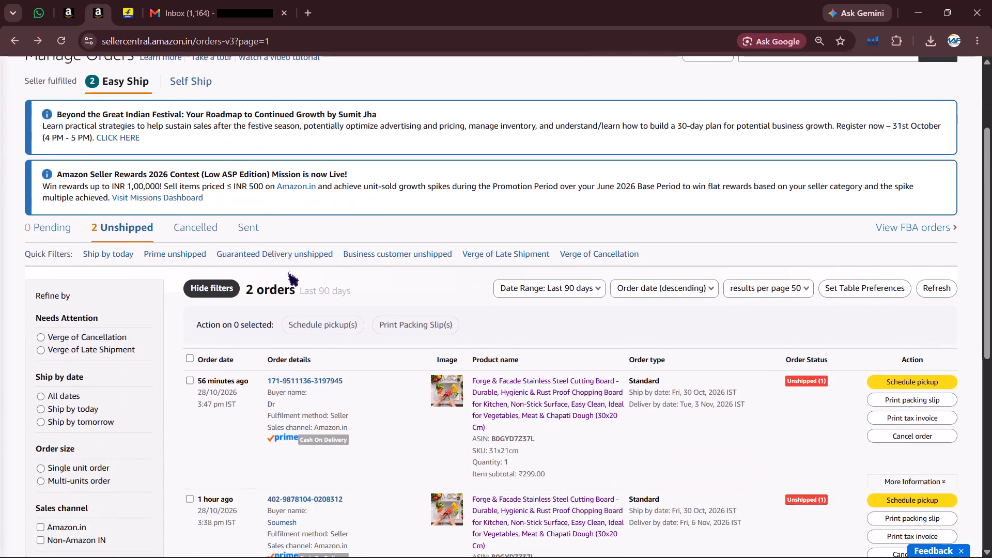
pyautogui.scroll(-1, 288, 271)
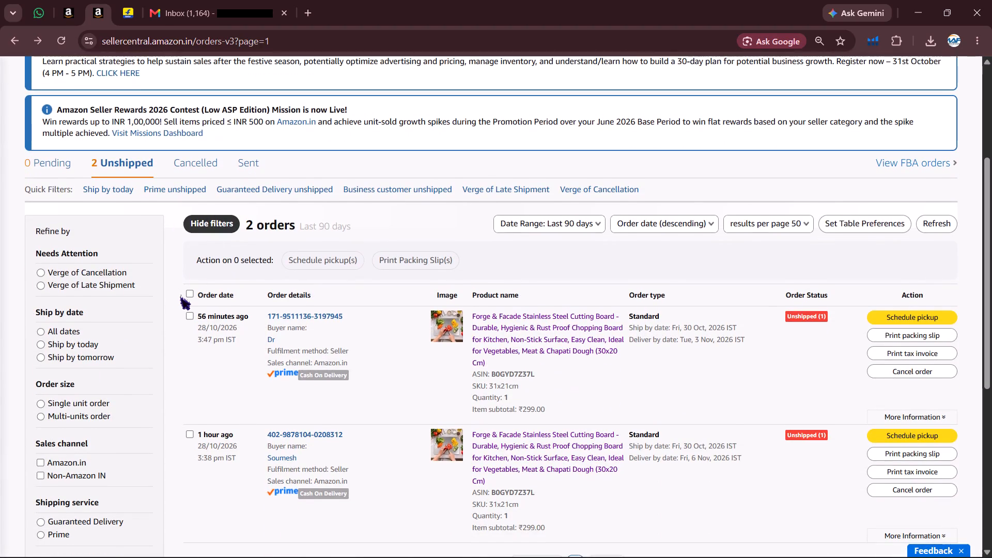
pyautogui.click(192, 295)
pyautogui.click(329, 260)
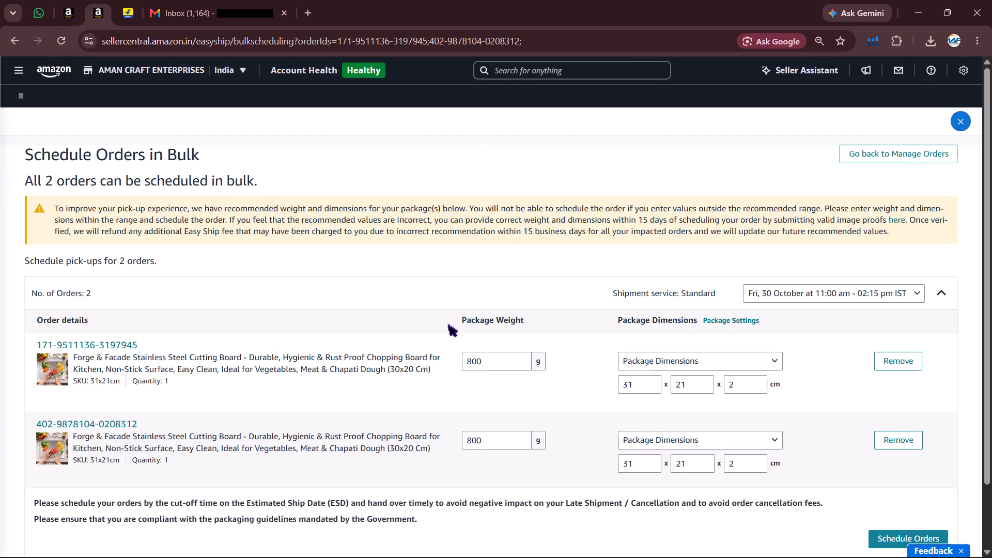
pyautogui.scroll(-2, 675, 294)
pyautogui.scroll(-1, 734, 344)
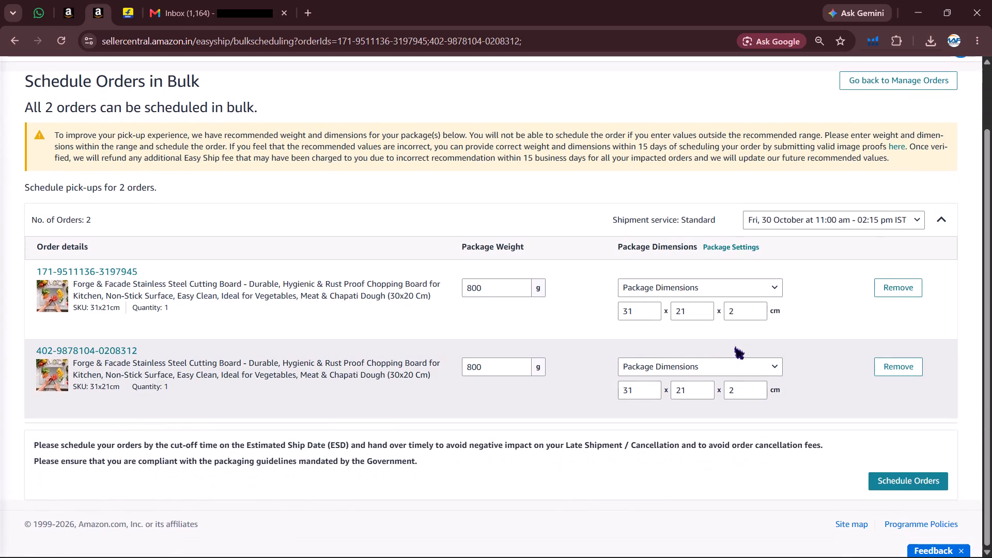
pyautogui.click(911, 481)
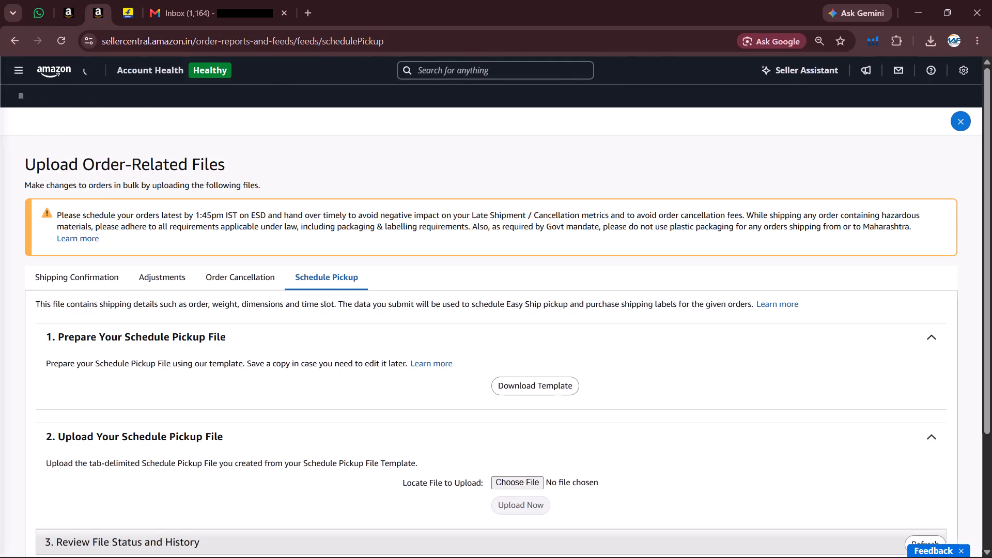
# Check the bulk pickup request's status, and reopen Manage Orders to review which Easy Ship orders are still unshipped.
pyautogui.scroll(-5, 87, 347)
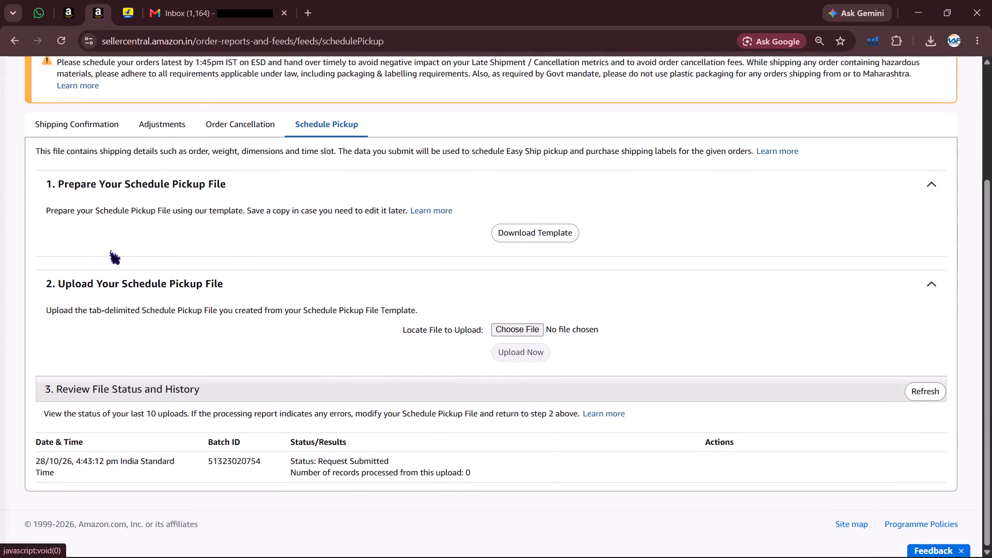
pyautogui.scroll(9, 51, 247)
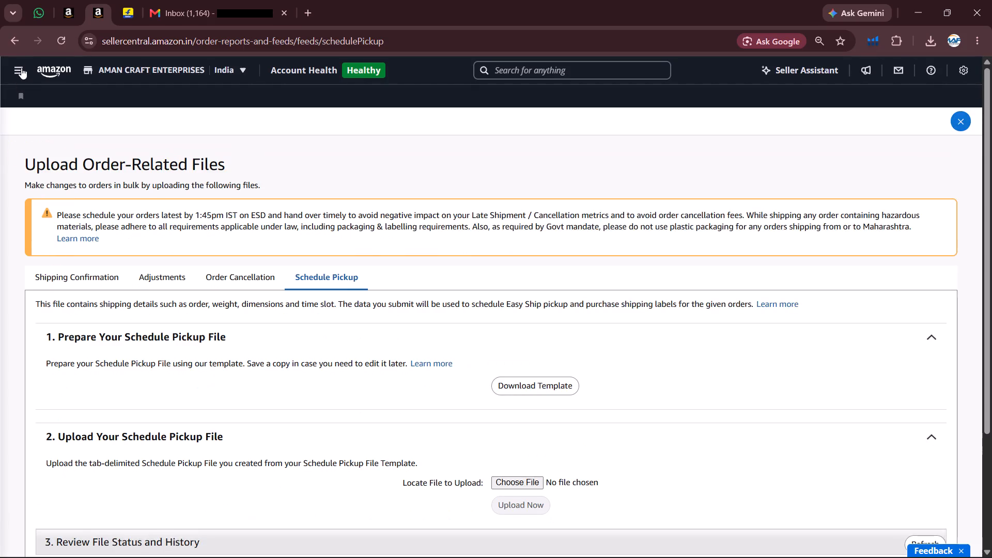
pyautogui.click(21, 68)
pyautogui.click(59, 194)
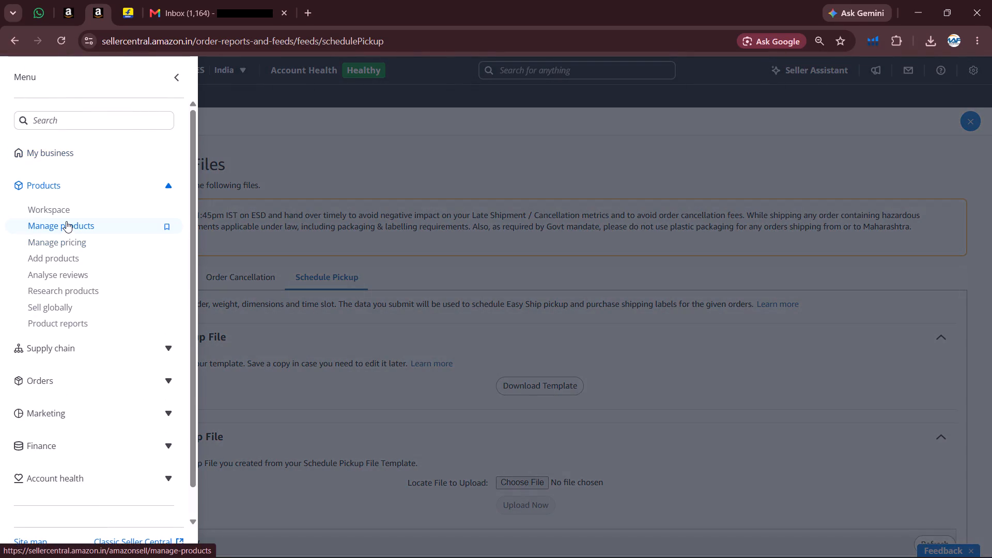
pyautogui.click(69, 384)
pyautogui.click(67, 424)
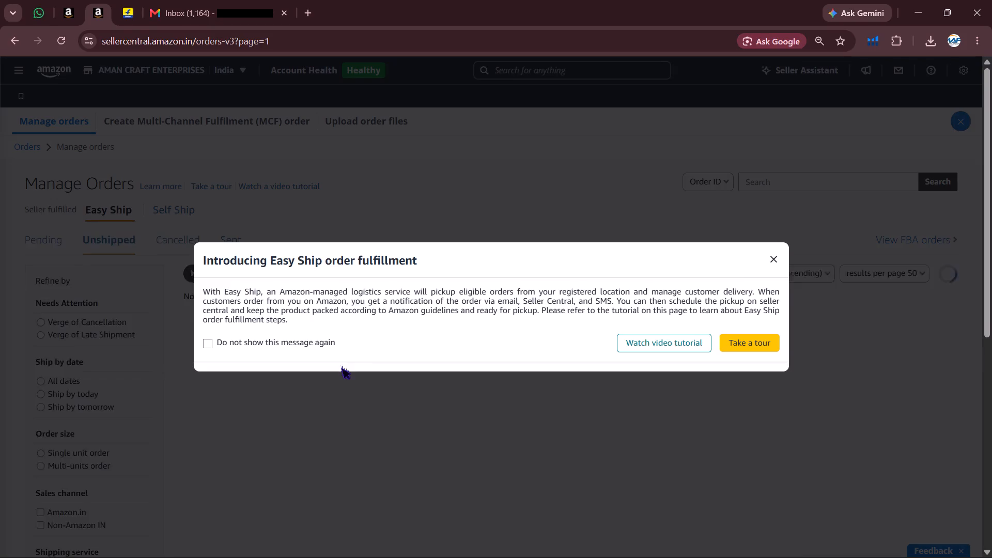
pyautogui.click(772, 261)
pyautogui.scroll(-2, 353, 302)
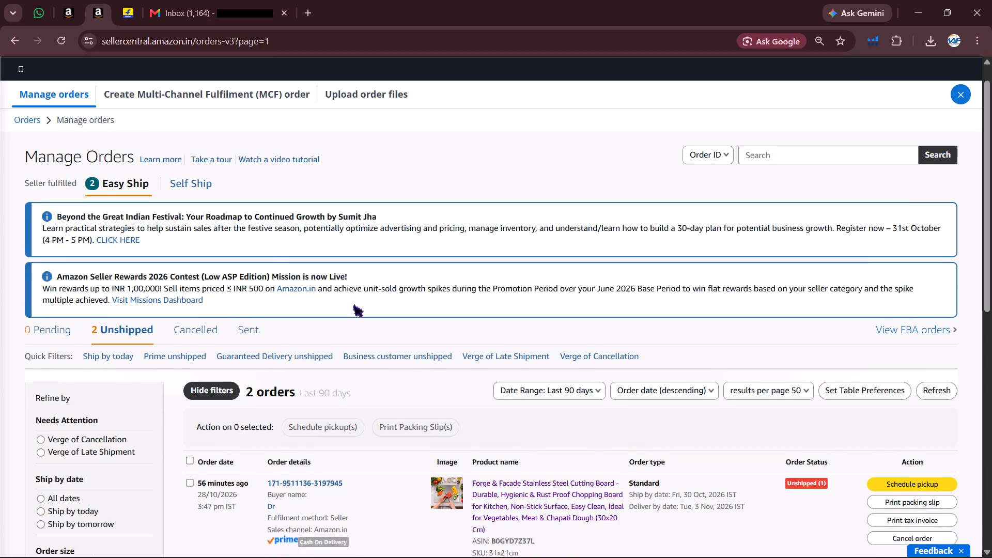
pyautogui.scroll(-4, 593, 353)
pyautogui.click(438, 117)
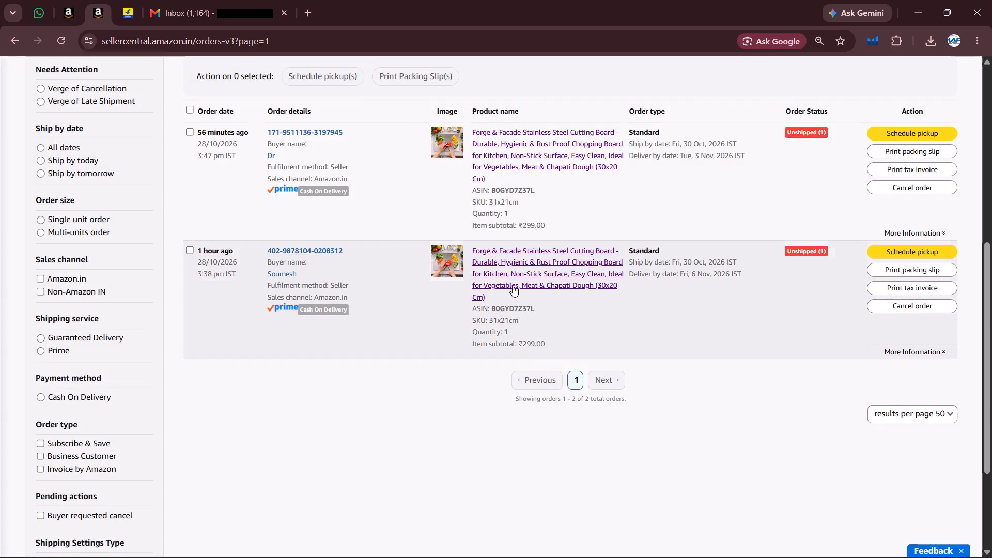
pyautogui.scroll(1, 393, 412)
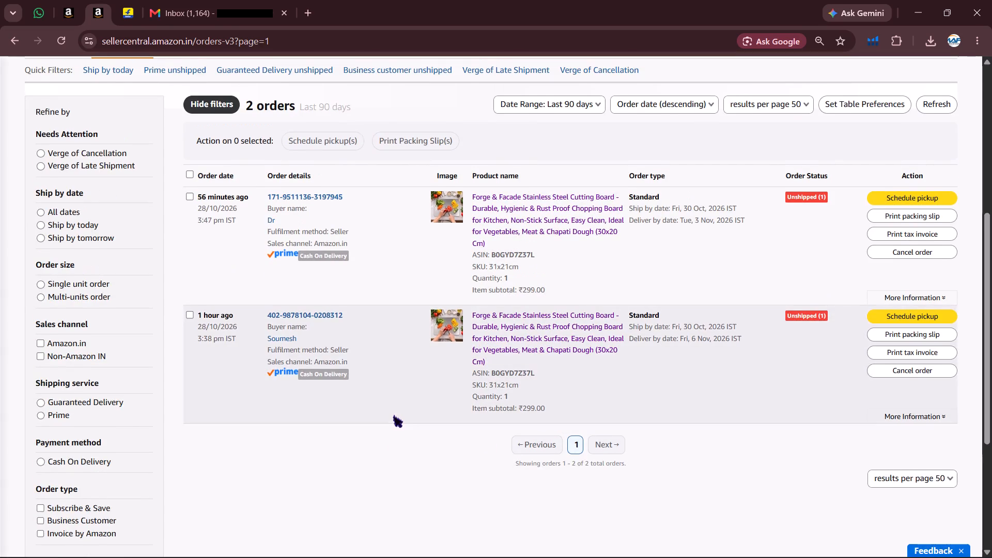
pyautogui.scroll(1, 393, 412)
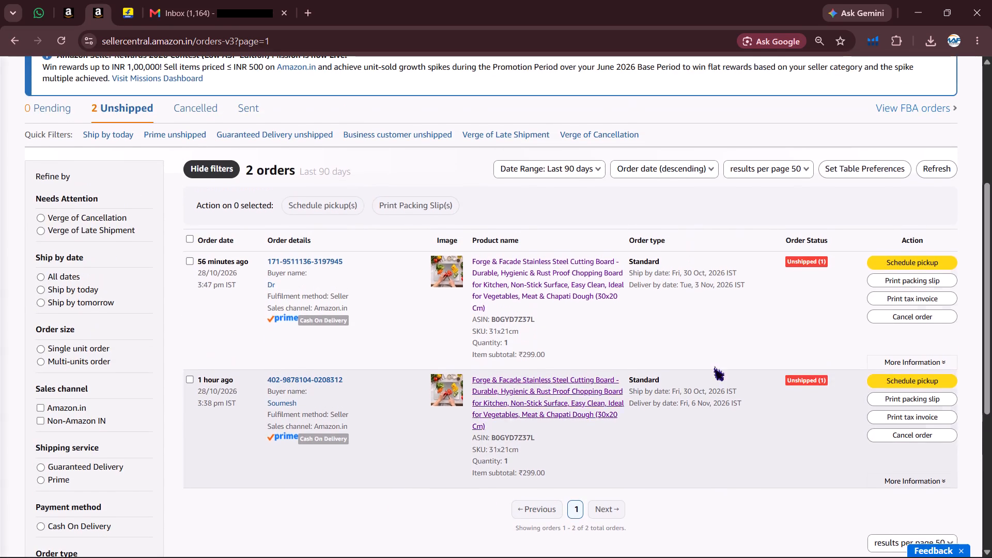
# Schedule the pickup of the order placed at 3:38 pm individually for Fri, Oct 30th 2026, 11:00 AM - 2:15 PM.
pyautogui.click(923, 381)
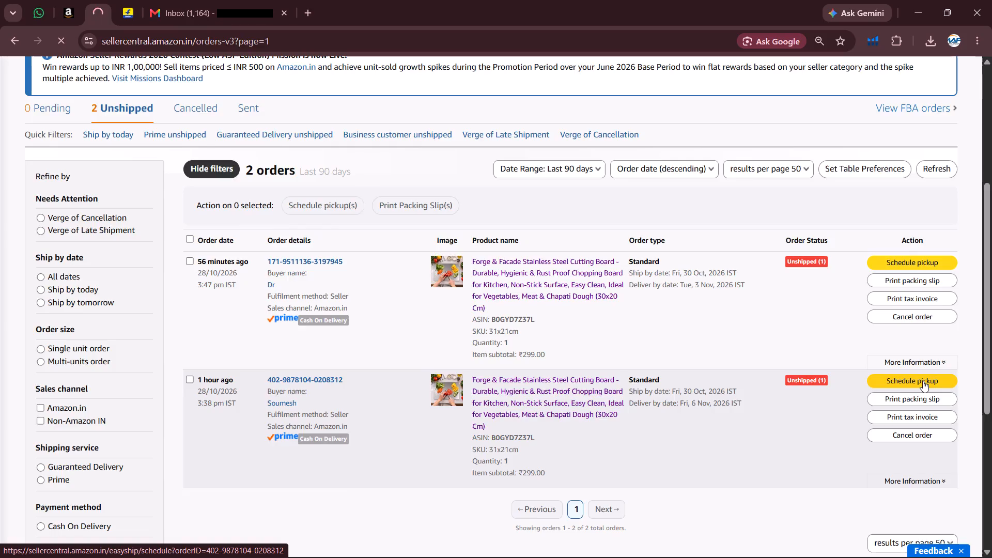
pyautogui.scroll(-2, 538, 415)
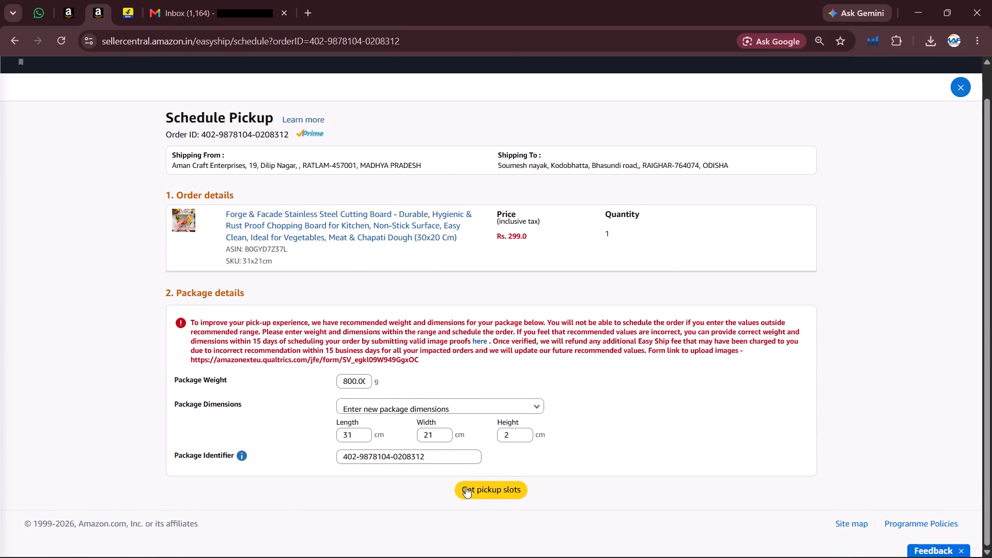
pyautogui.click(469, 491)
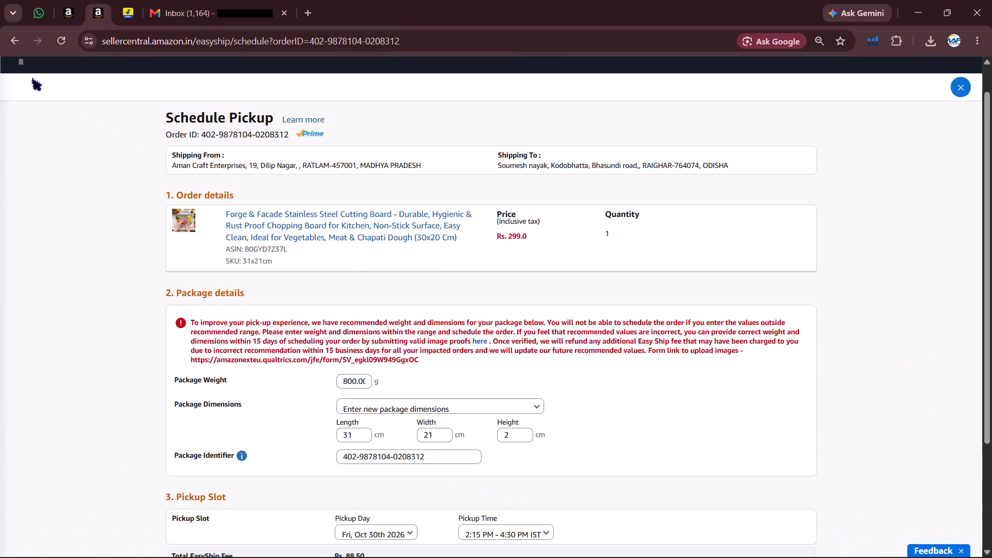
pyautogui.scroll(-4, 177, 225)
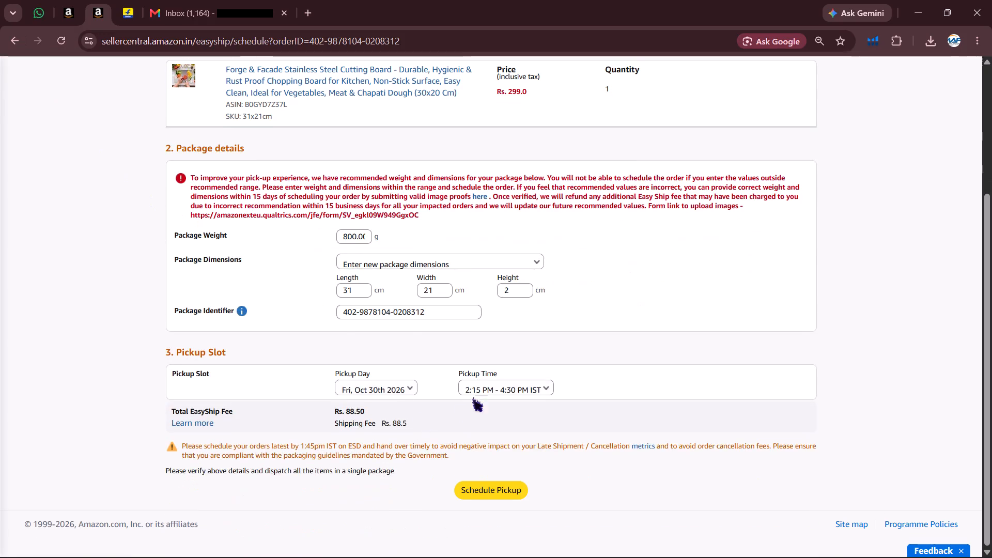
pyautogui.click(481, 392)
pyautogui.click(491, 393)
pyautogui.click(497, 491)
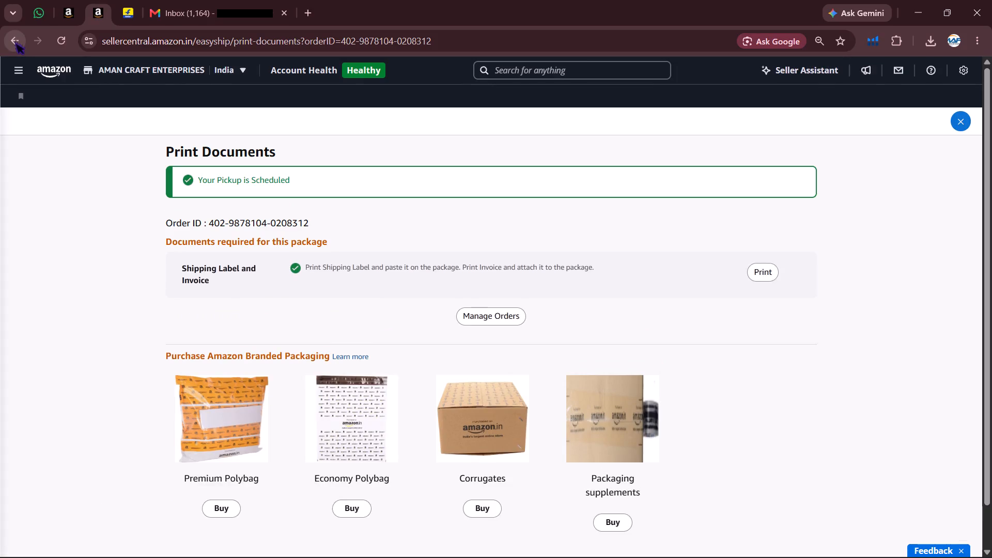
# Return to Manage Orders, dismiss the Easy Ship introduction, and check whether any unshipped orders remain.
pyautogui.click(15, 39)
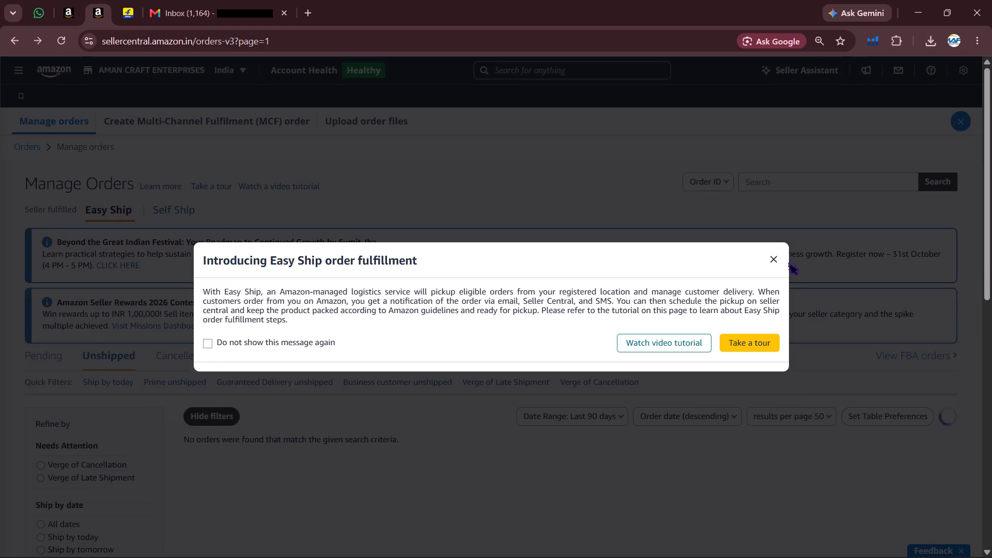
pyautogui.click(772, 260)
pyautogui.scroll(-5, 657, 282)
pyautogui.scroll(3, 652, 290)
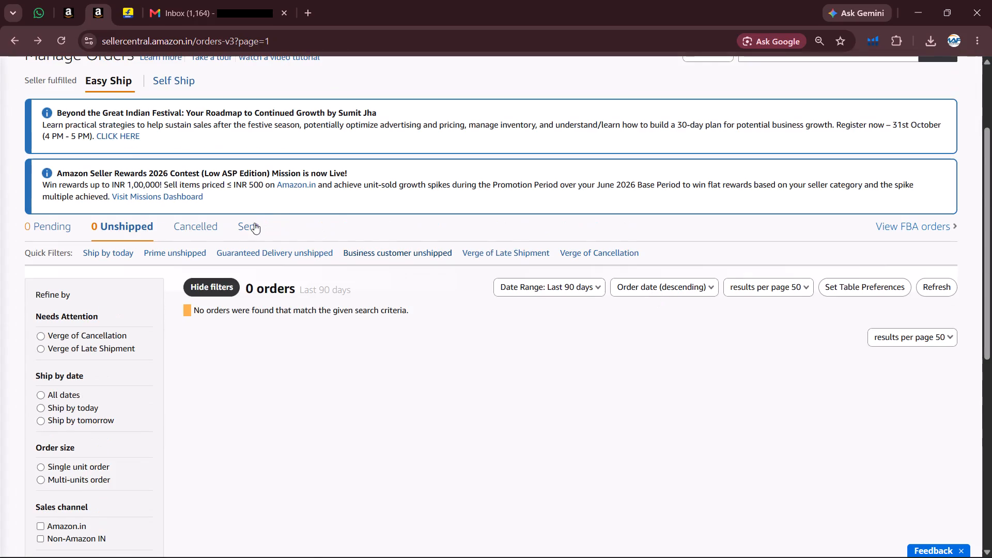
# Review the sent Easy Ship orders waiting for pickup and open the details of the one with ship-by date Wed, 28 Oct, 2026.
pyautogui.click(246, 232)
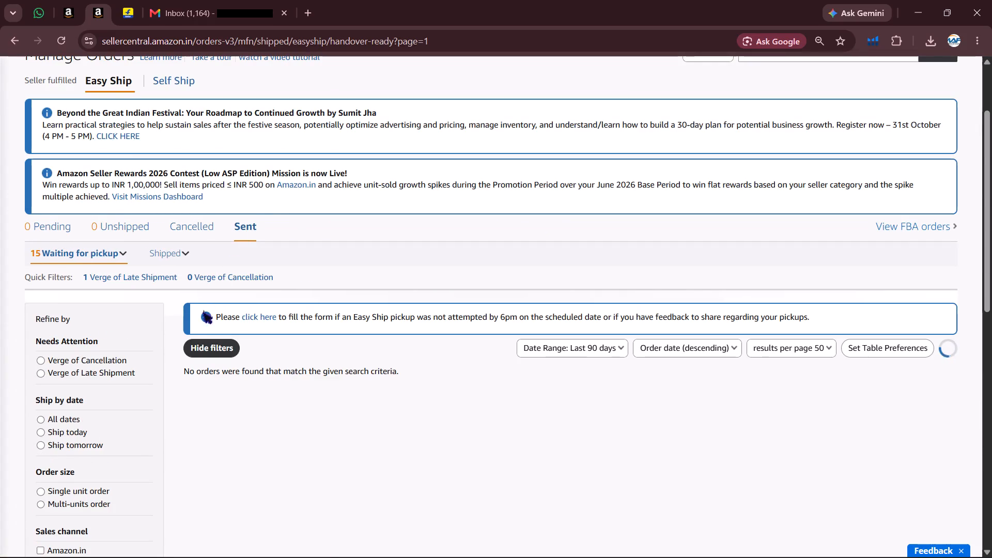
pyautogui.scroll(-11, 277, 339)
pyautogui.scroll(-7, 444, 339)
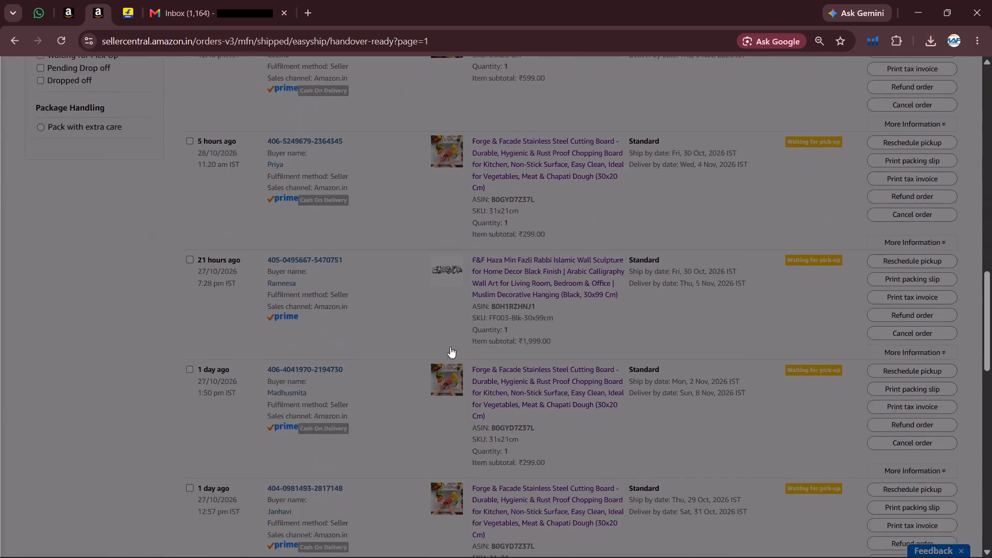
pyautogui.scroll(-20, 486, 340)
pyautogui.scroll(-4, 486, 340)
pyautogui.click(405, 475)
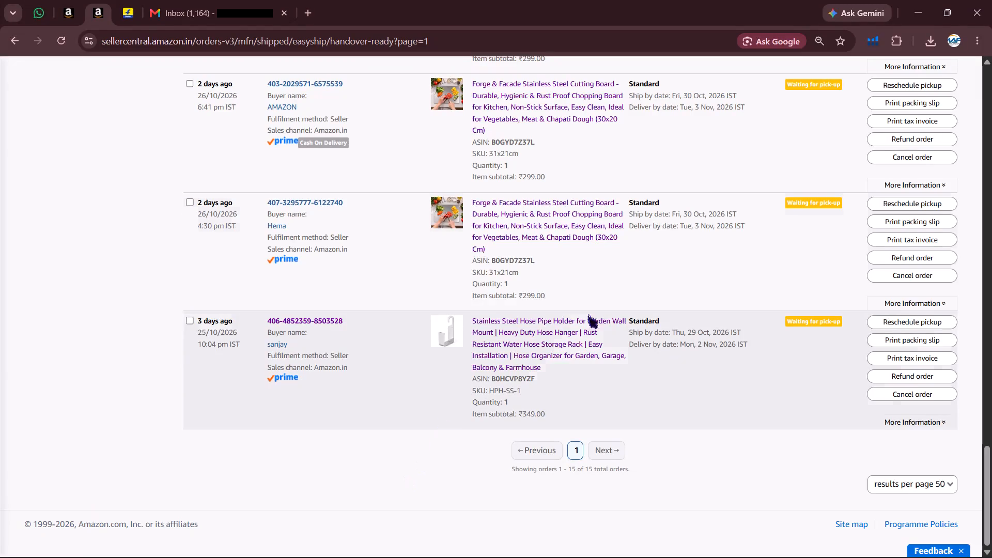
pyautogui.scroll(2, 734, 278)
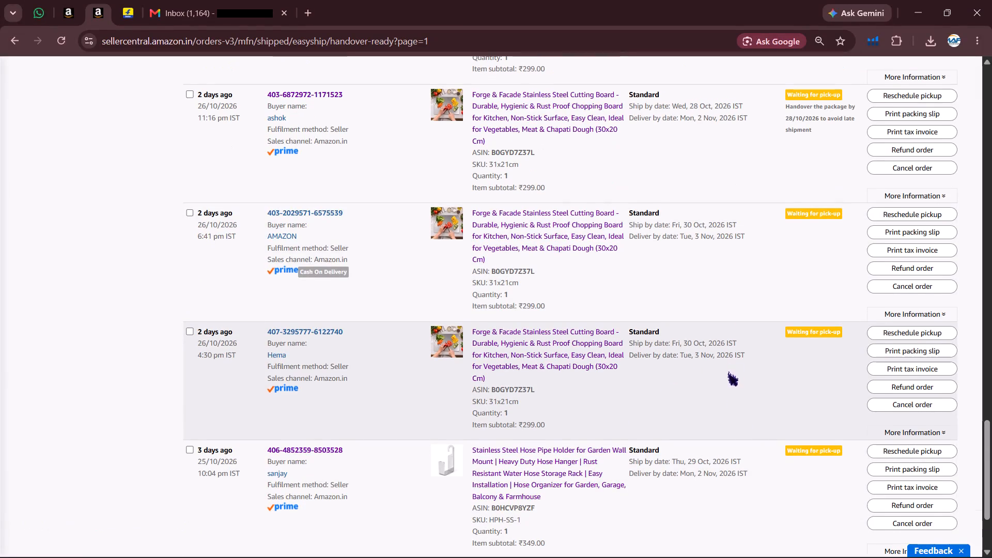
pyautogui.scroll(2, 699, 396)
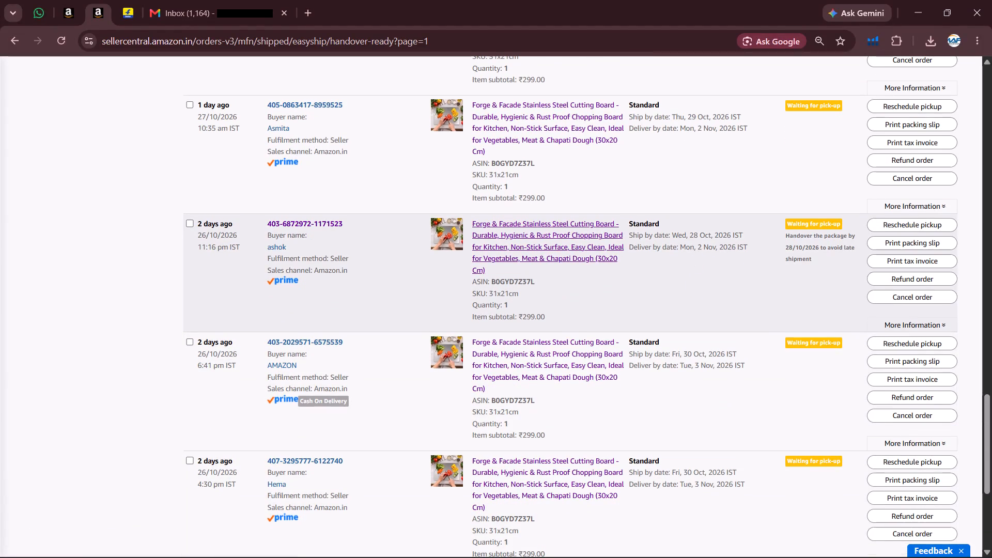
pyautogui.click(305, 224)
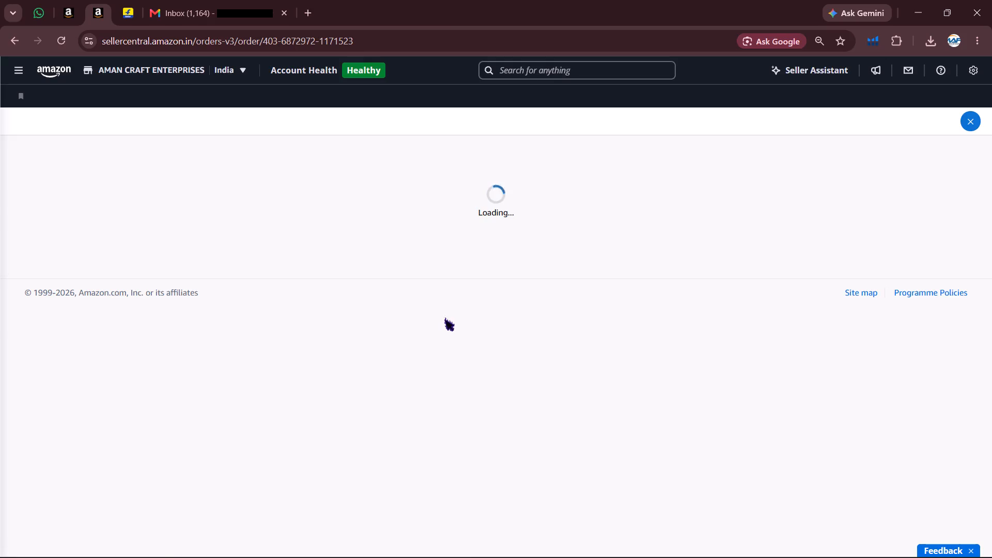
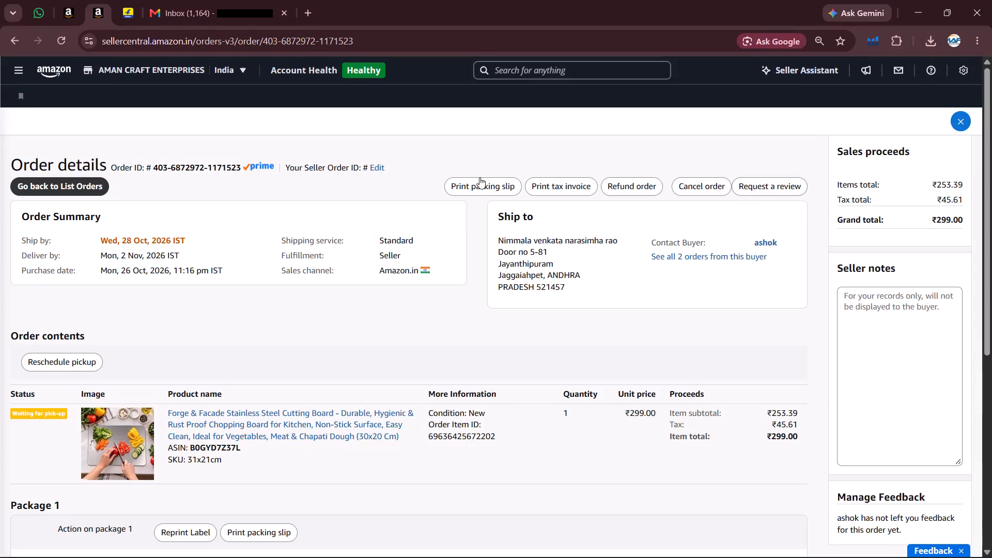
# Return to the list of Easy Ship orders waiting for pickup and review the orders at its end.
pyautogui.click(2, 41)
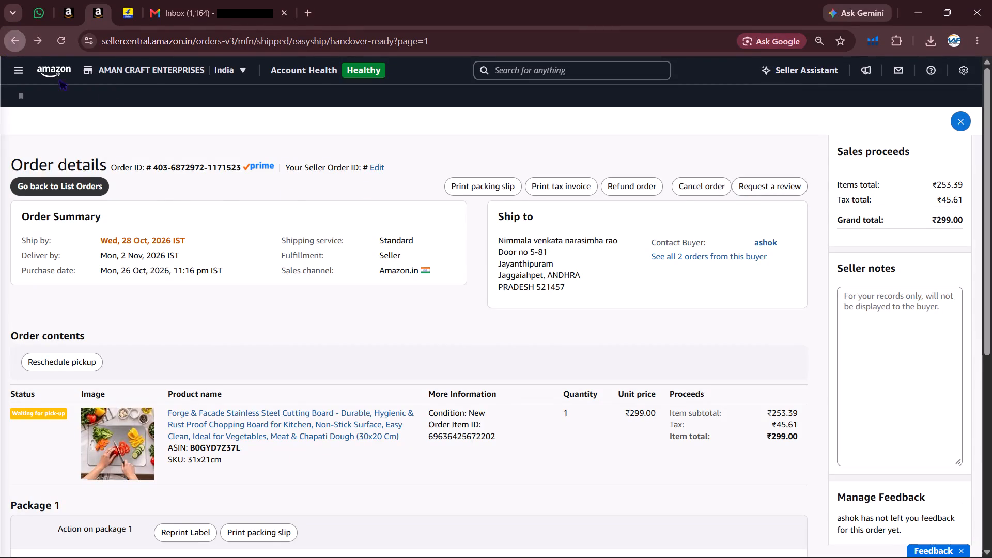
pyautogui.scroll(-10, 430, 319)
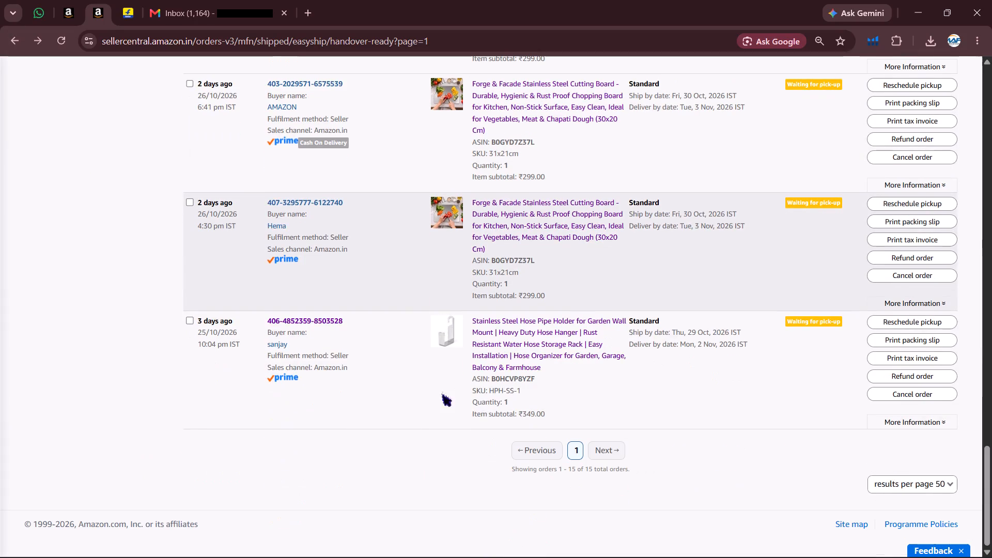
# Open the Stainless Steel Hose Pipe Holder order with ship-by date Thu, 29 Oct, 2026 and go to its Print Documents page.
pyautogui.click(389, 456)
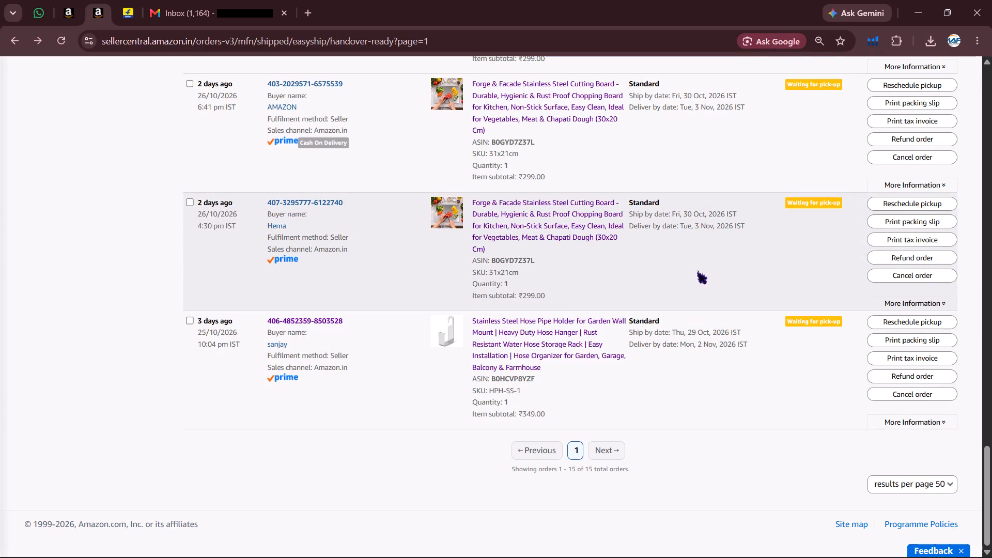
pyautogui.click(321, 321)
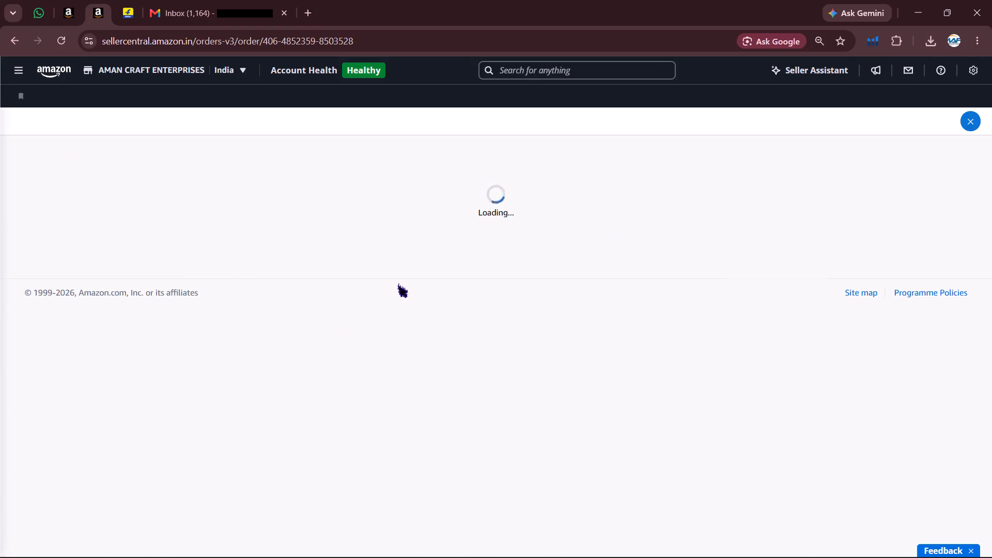
pyautogui.scroll(-5, 362, 326)
pyautogui.click(167, 214)
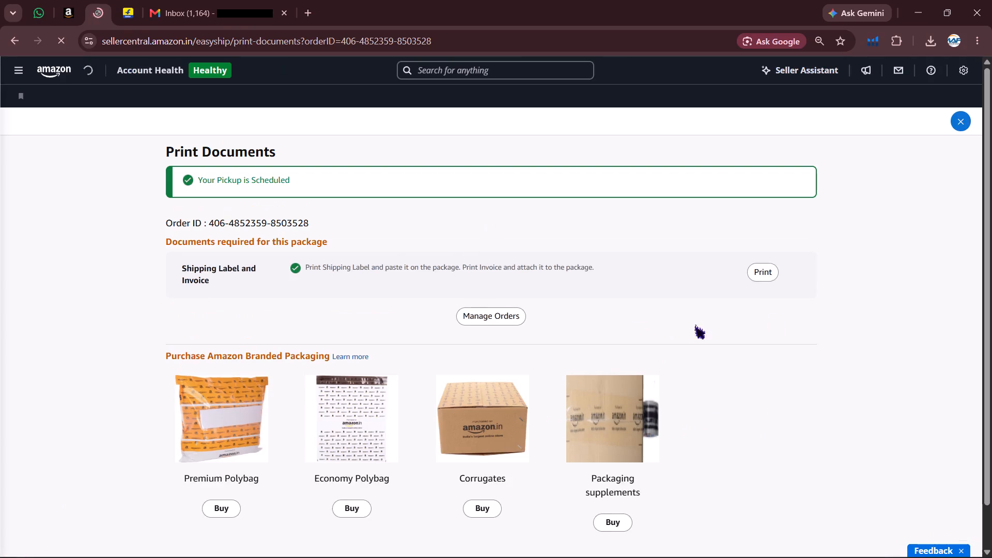
# Save the hose pipe holder order's shipping label and invoice as a PDF named Pipe Holder in Downloads, and close the print window.
pyautogui.click(770, 277)
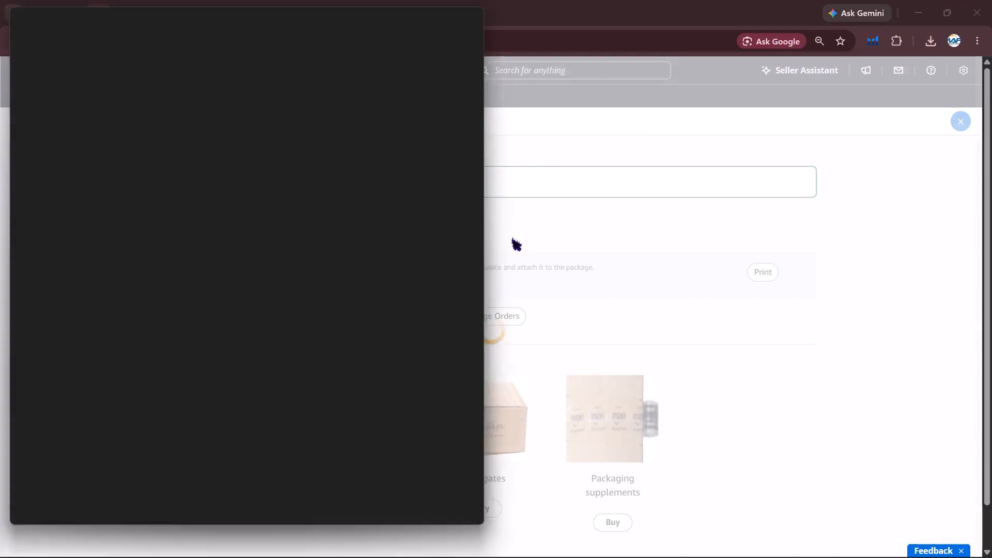
pyautogui.click(363, 63)
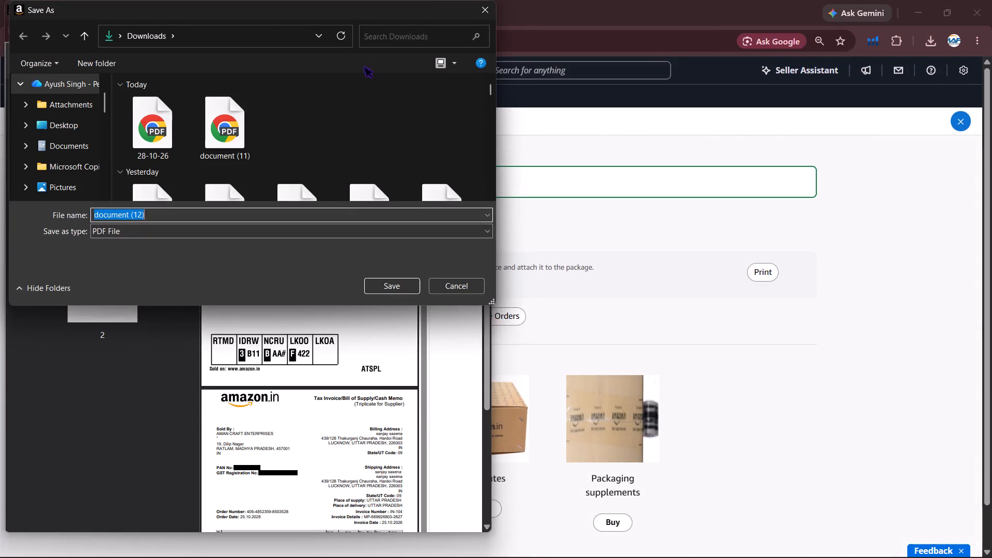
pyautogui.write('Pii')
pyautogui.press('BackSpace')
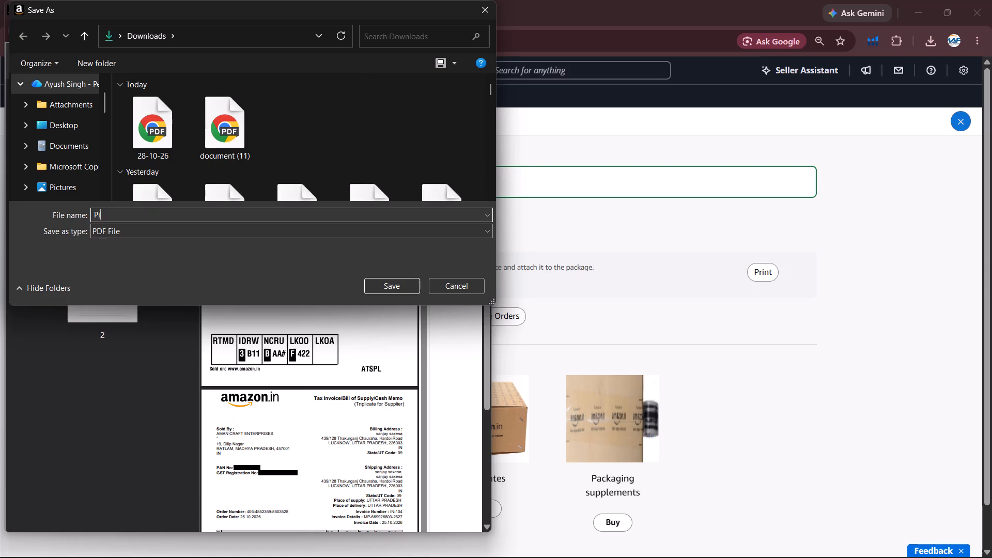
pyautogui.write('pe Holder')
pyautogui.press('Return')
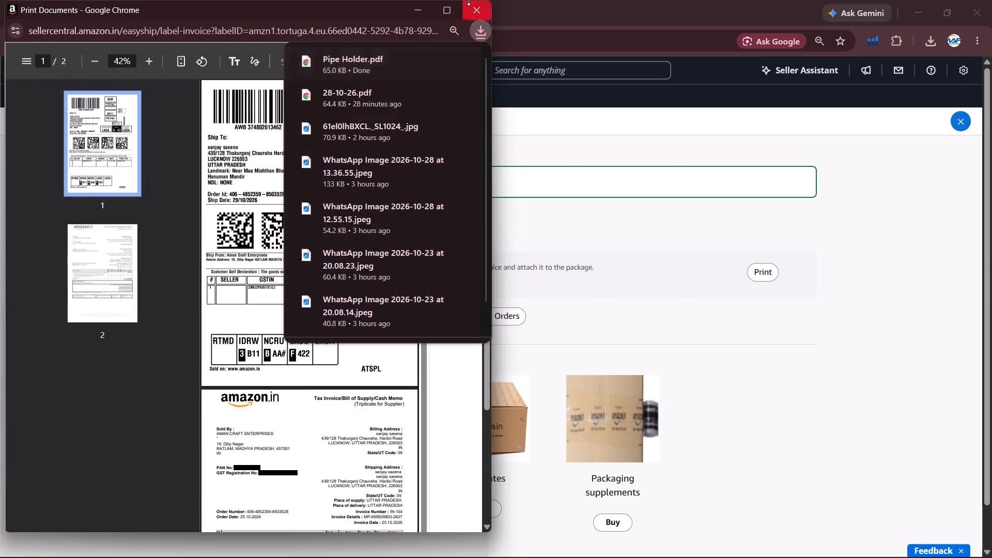
pyautogui.click(477, 10)
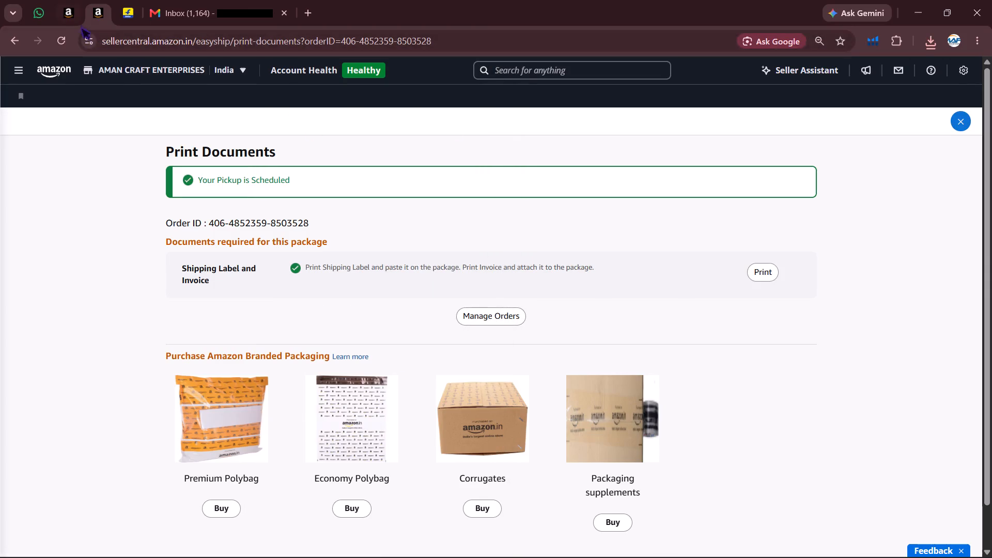